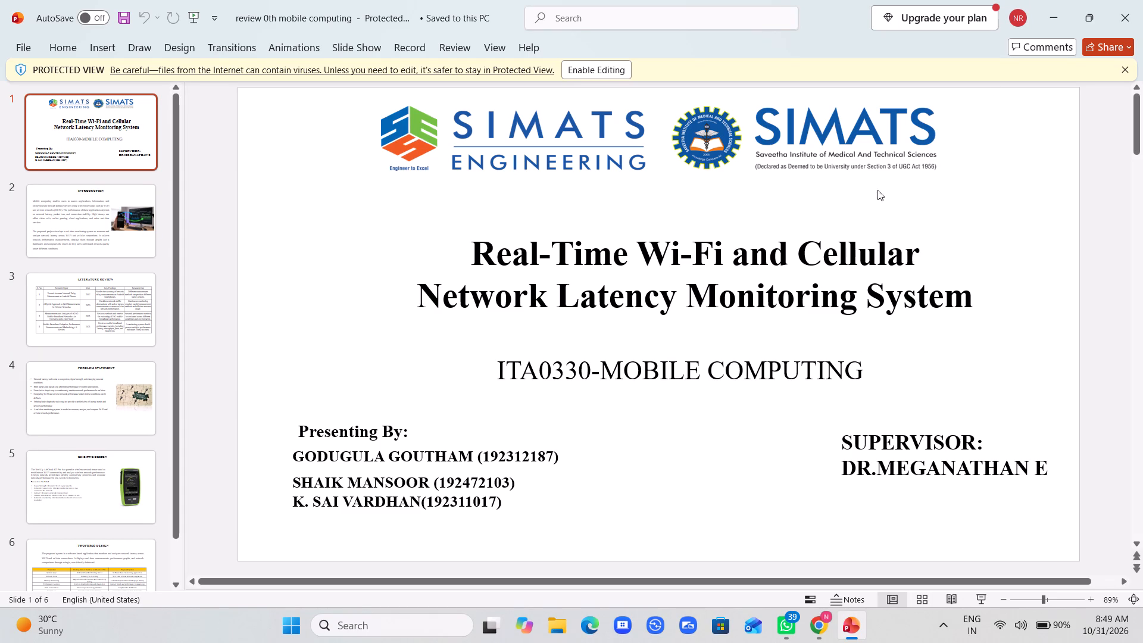
Review the slides of the network latency monitoring presentation from Introduction through Proposed Design, and go back through them to Introduction.
{"action": "left_click", "coordinate": [80, 199]}
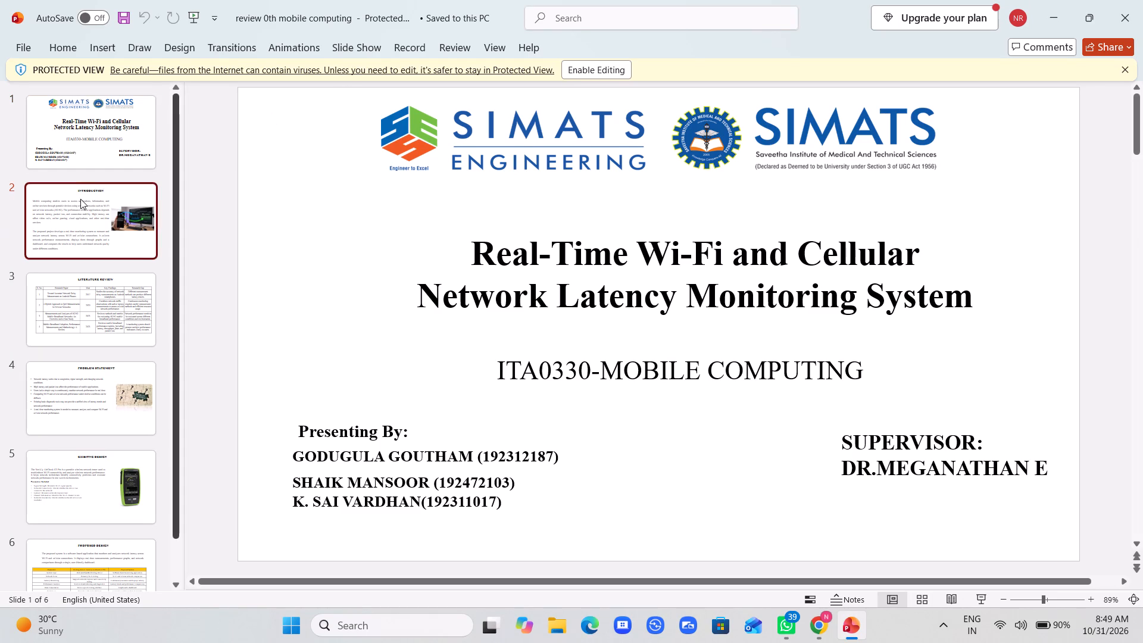
{"action": "left_click", "coordinate": [89, 314]}
{"action": "left_click", "coordinate": [102, 421]}
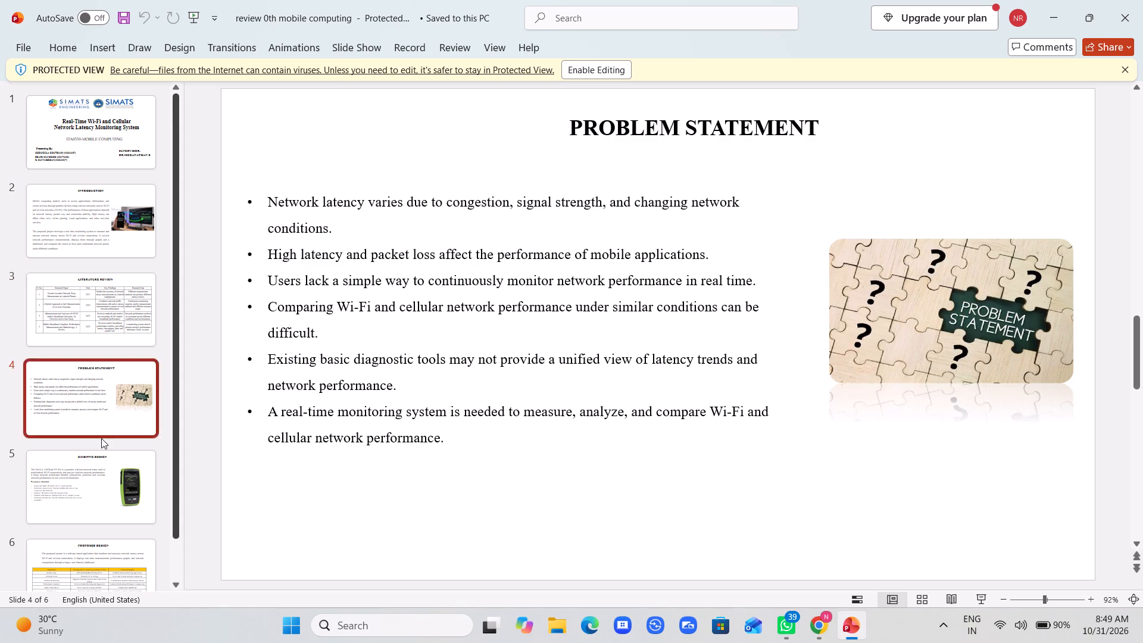
{"action": "left_click", "coordinate": [101, 491]}
{"action": "scroll", "coordinate": [101, 491], "scroll_direction": "down", "scroll_amount": 3}
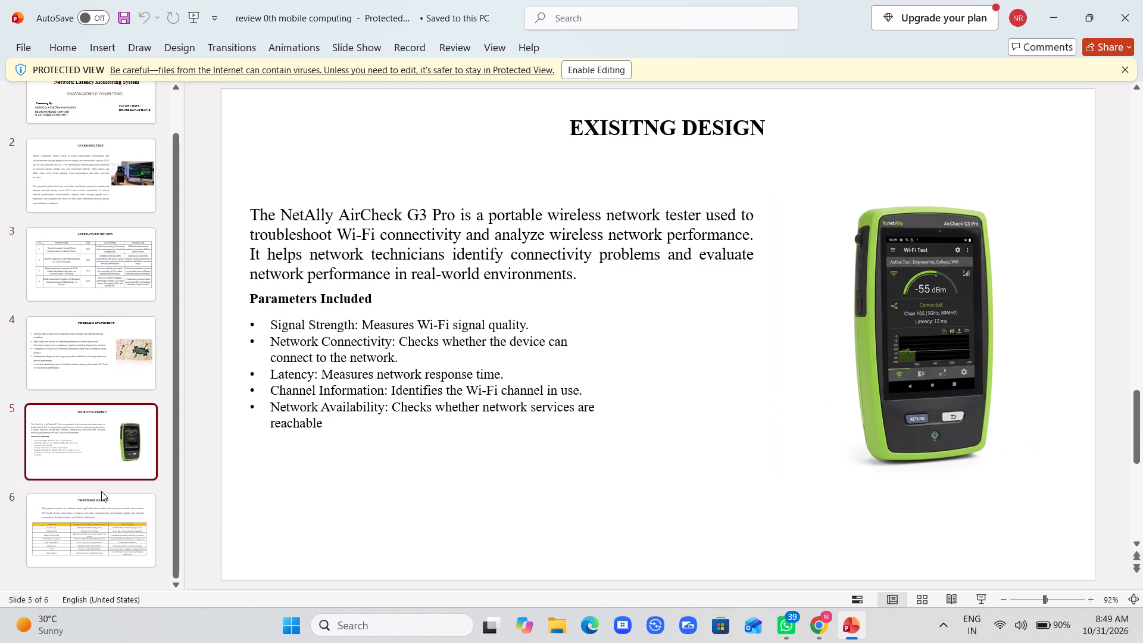
{"action": "scroll", "coordinate": [101, 491], "scroll_direction": "down", "scroll_amount": 1}
{"action": "left_click", "coordinate": [95, 516]}
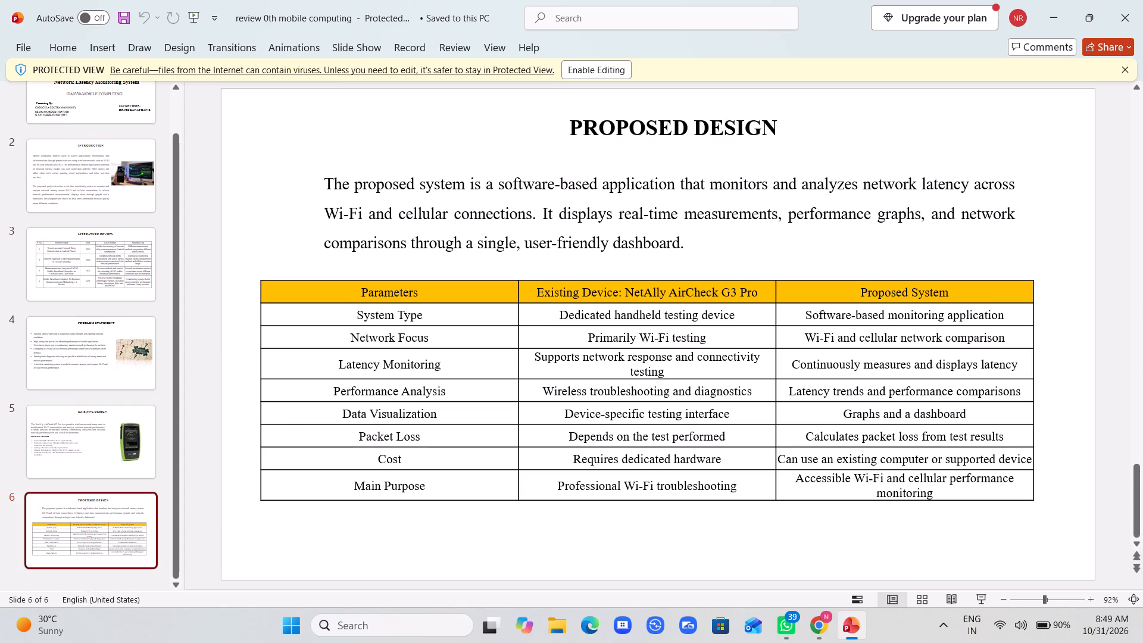
{"action": "left_click", "coordinate": [142, 435]}
{"action": "left_click", "coordinate": [113, 361]}
{"action": "left_click", "coordinate": [102, 269]}
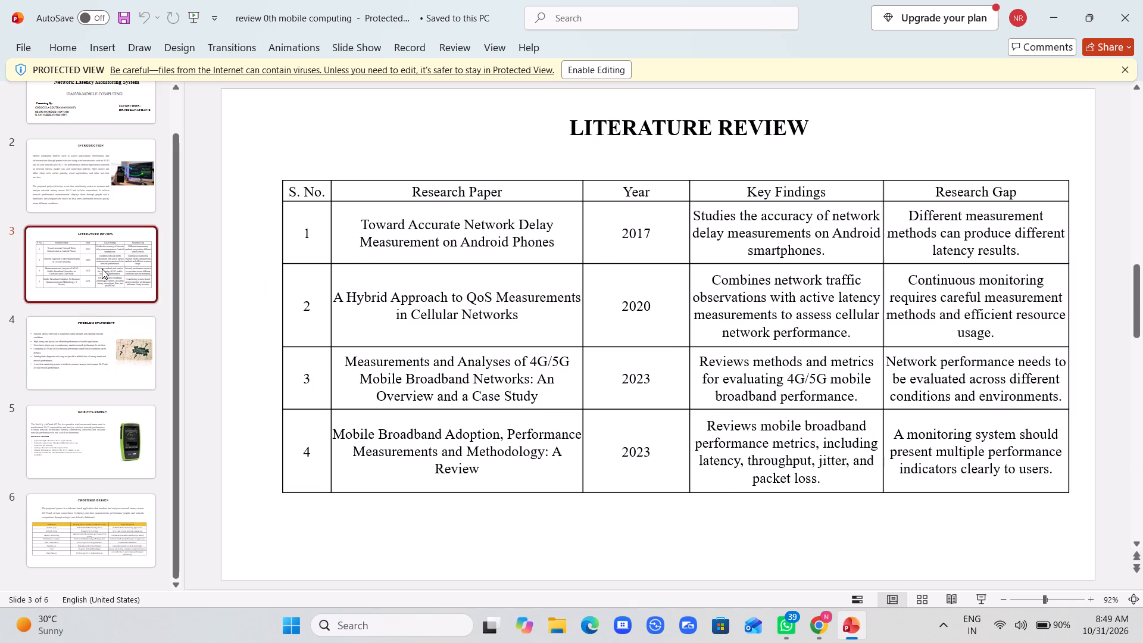
{"action": "left_click", "coordinate": [98, 239]}
{"action": "left_click", "coordinate": [98, 199]}
{"action": "scroll", "coordinate": [98, 199], "scroll_direction": "up", "scroll_amount": 2}
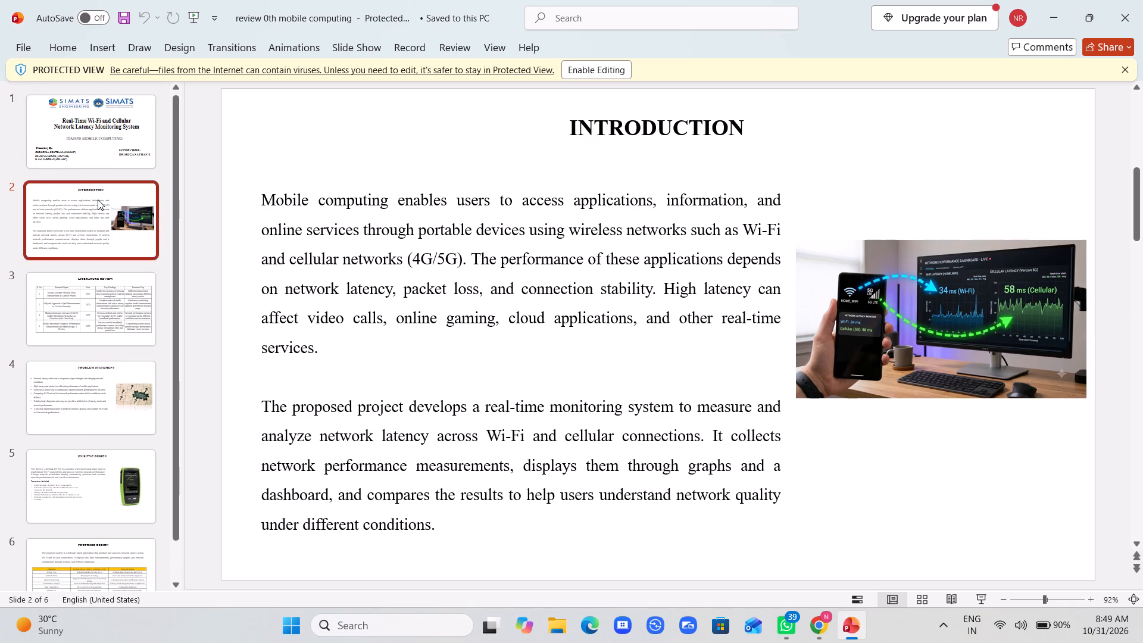
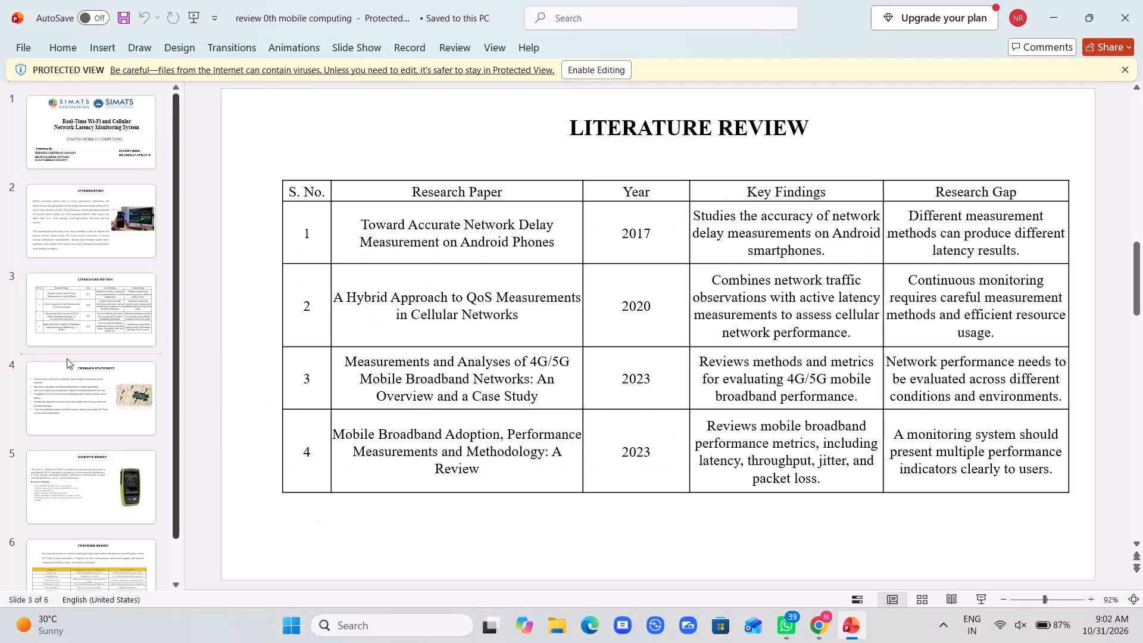
Review the remaining slides of the presentation from Problem Statement through Proposed Design.
{"action": "left_click", "coordinate": [80, 419]}
{"action": "left_click", "coordinate": [80, 485]}
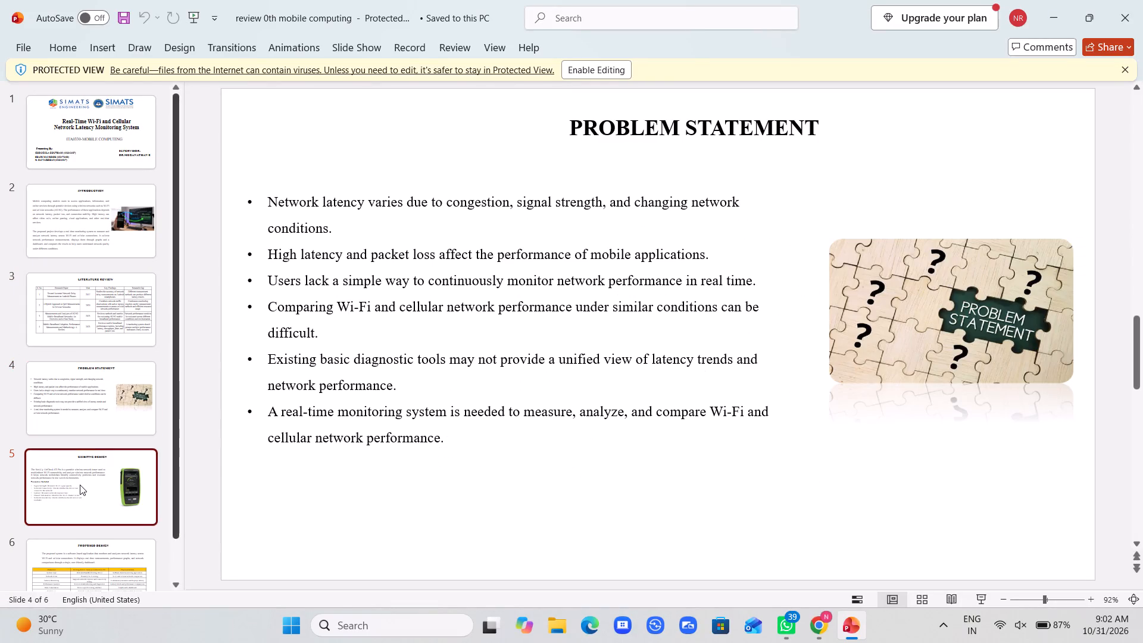
{"action": "scroll", "coordinate": [80, 485], "scroll_direction": "down", "scroll_amount": 6}
{"action": "left_click", "coordinate": [84, 576]}
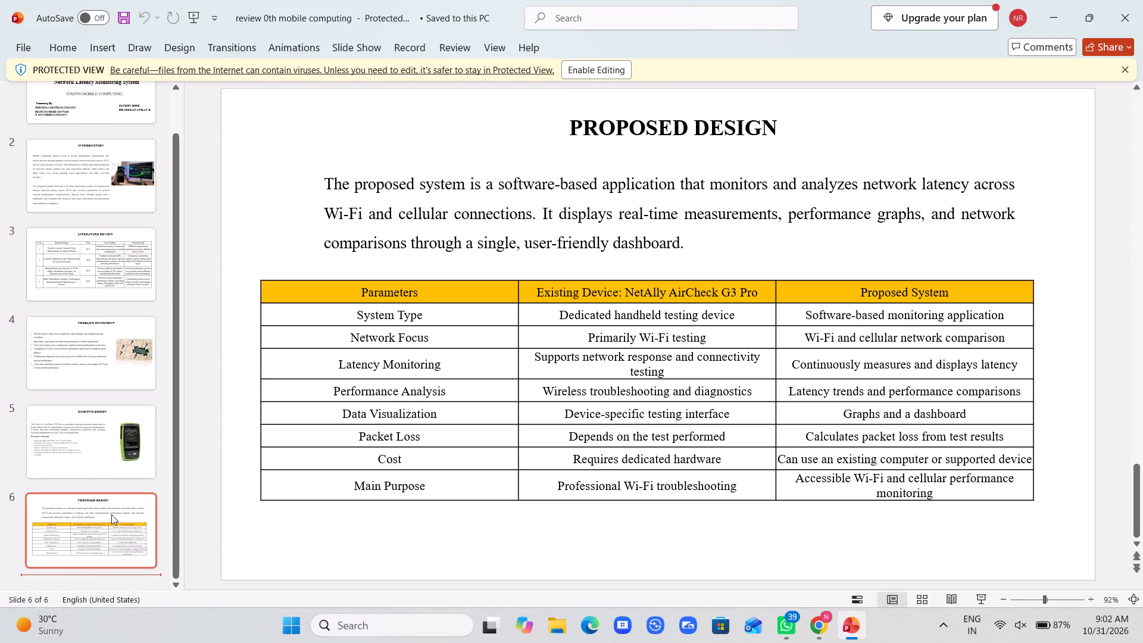
{"action": "left_click", "coordinate": [111, 514]}
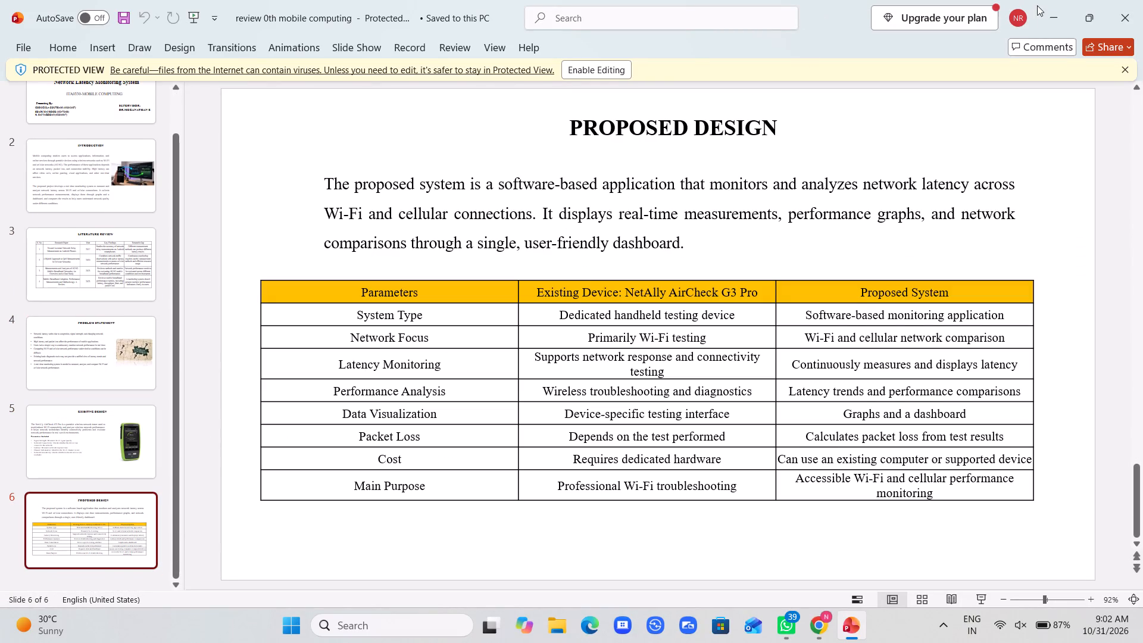
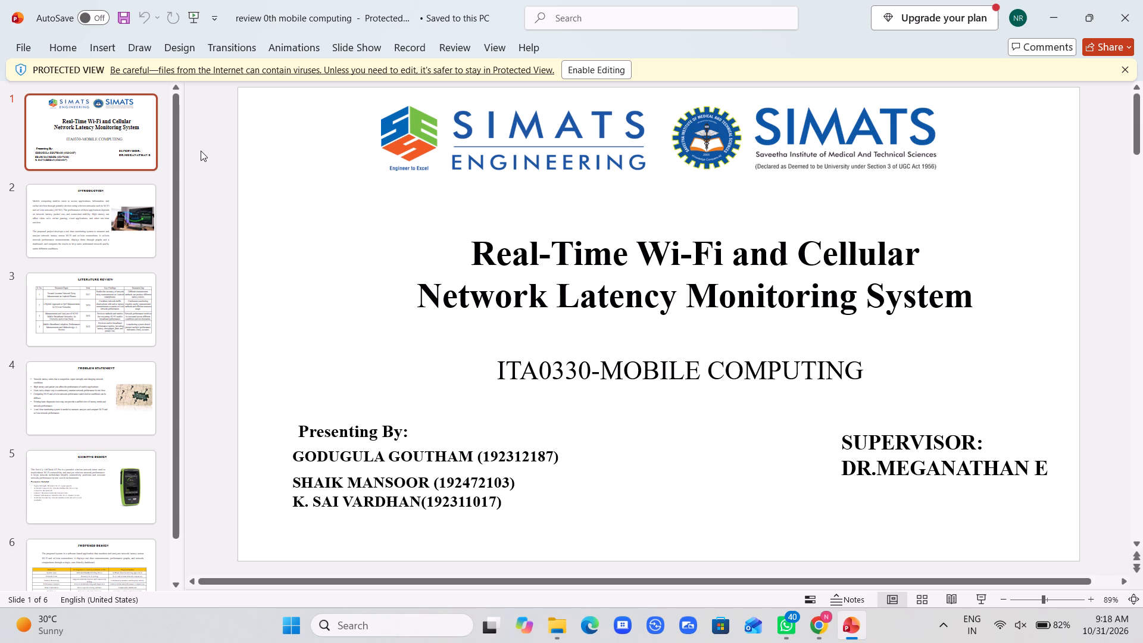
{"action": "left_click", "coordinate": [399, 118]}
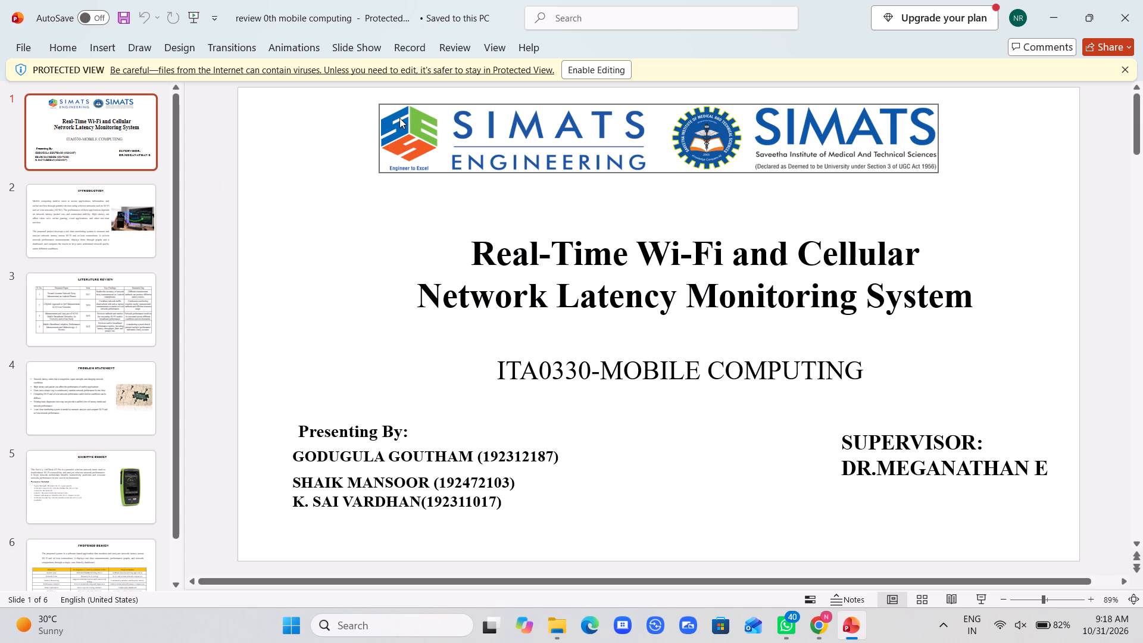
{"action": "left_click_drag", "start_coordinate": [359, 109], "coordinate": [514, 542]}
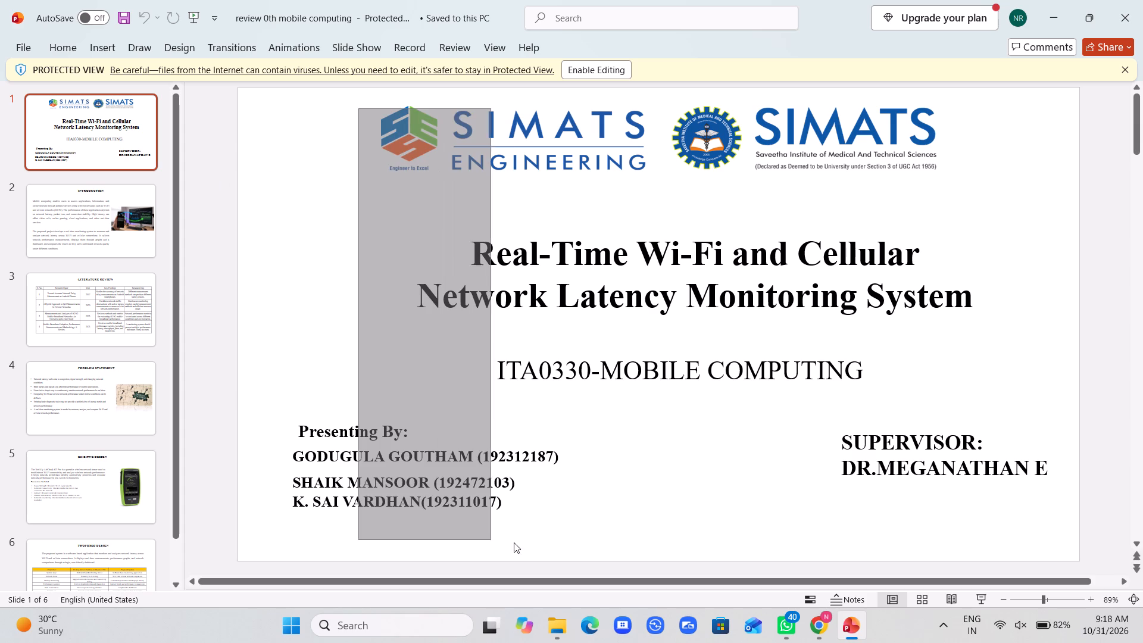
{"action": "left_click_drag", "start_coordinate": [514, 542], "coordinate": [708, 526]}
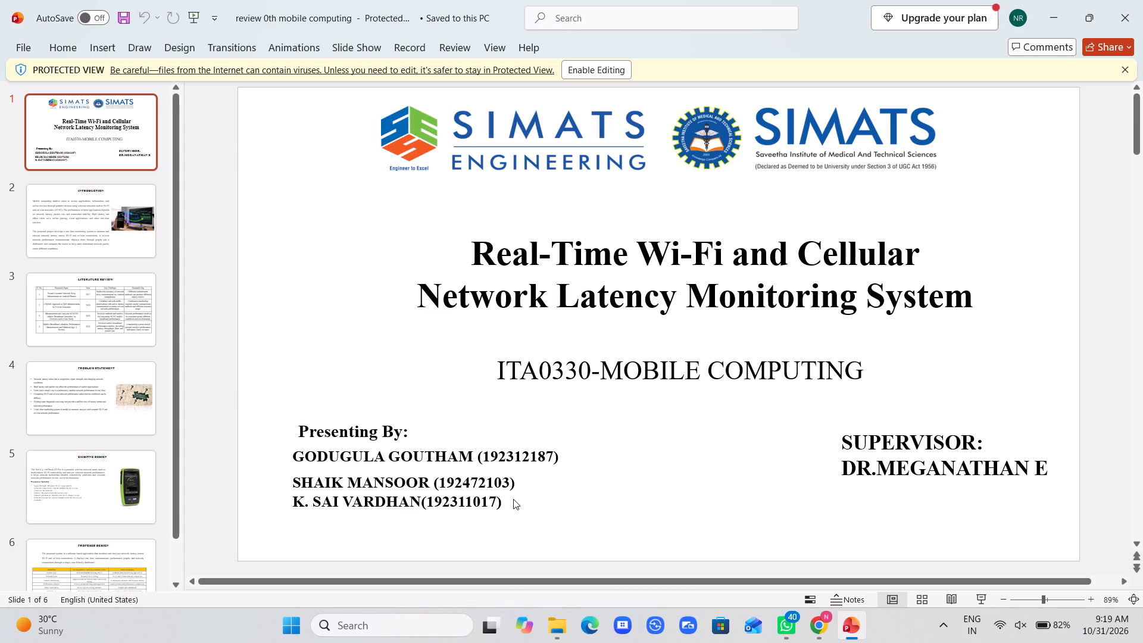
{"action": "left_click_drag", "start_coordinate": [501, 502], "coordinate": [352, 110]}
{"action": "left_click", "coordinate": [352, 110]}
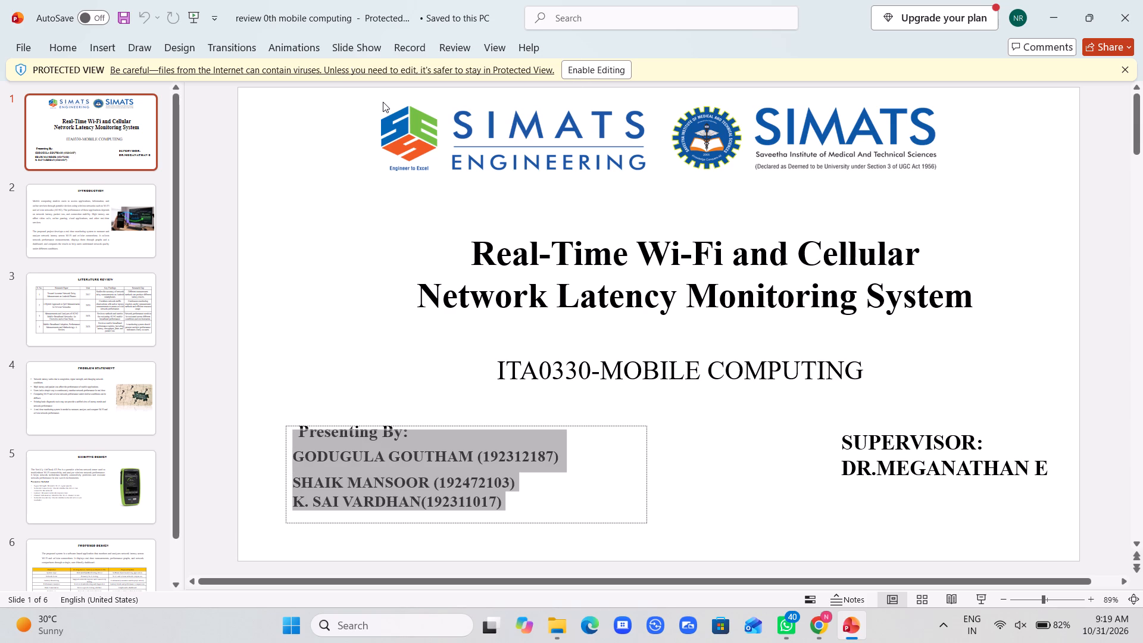
Copy the SIMATS logo banner from the title slide of the review 0th mobile computing presentation.
{"action": "left_click", "coordinate": [632, 148]}
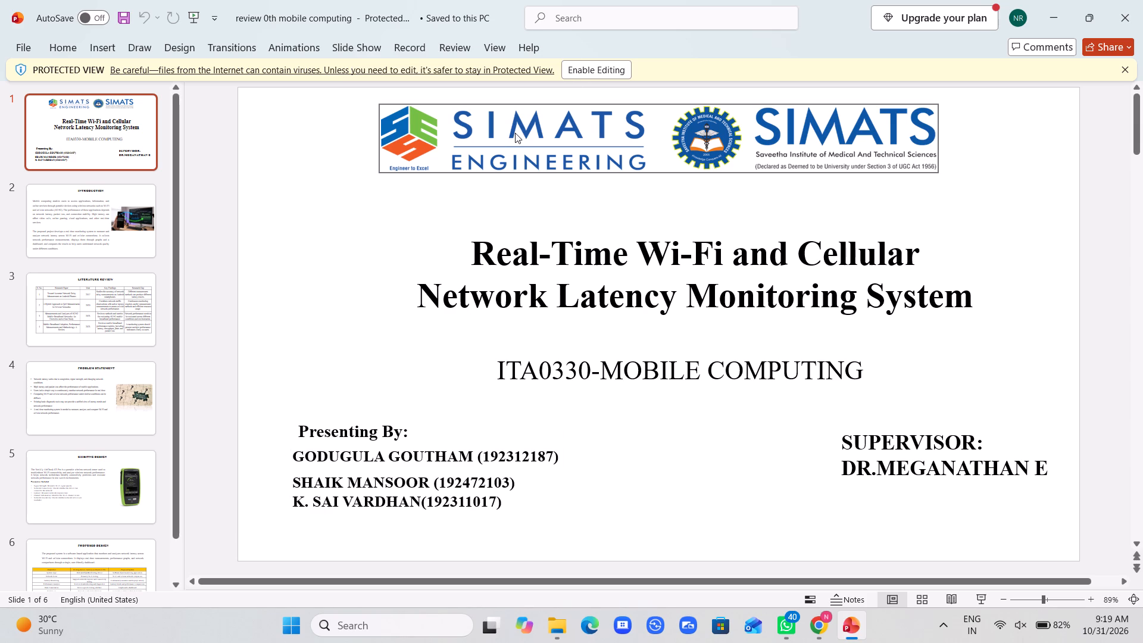
{"action": "key", "text": "ctrl+c"}
{"action": "key", "text": "ctrl+c"}
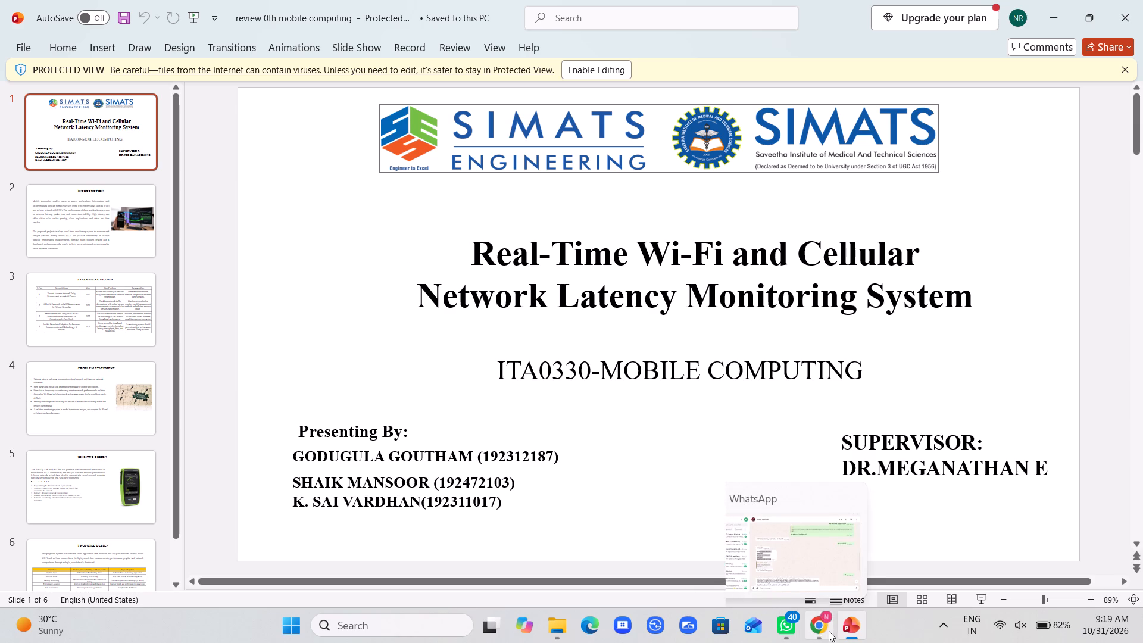
Open the SirenSense_Review_SIMATS presentation from the Downloads folder and enable editing for it.
{"action": "left_click", "coordinate": [564, 632]}
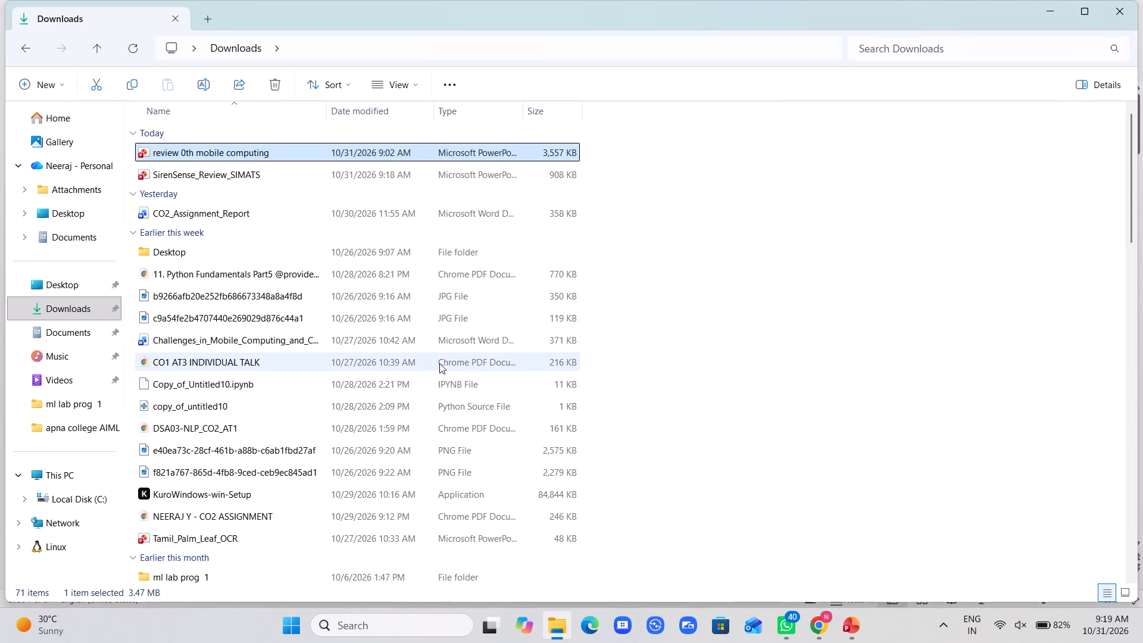
{"action": "double_click", "coordinate": [218, 182]}
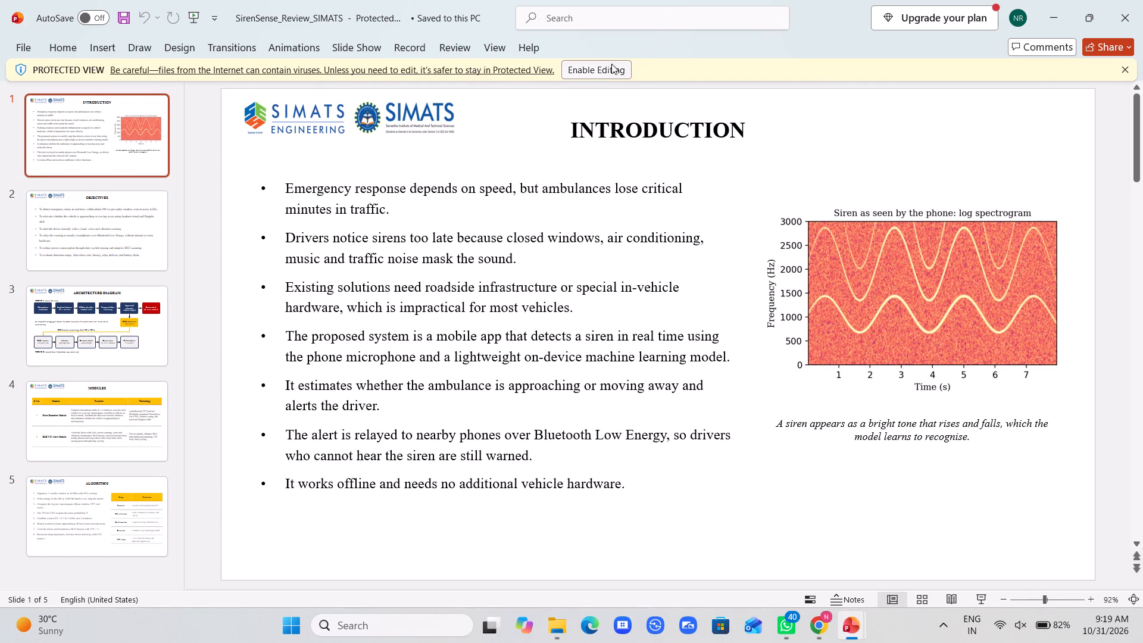
{"action": "left_click", "coordinate": [602, 69]}
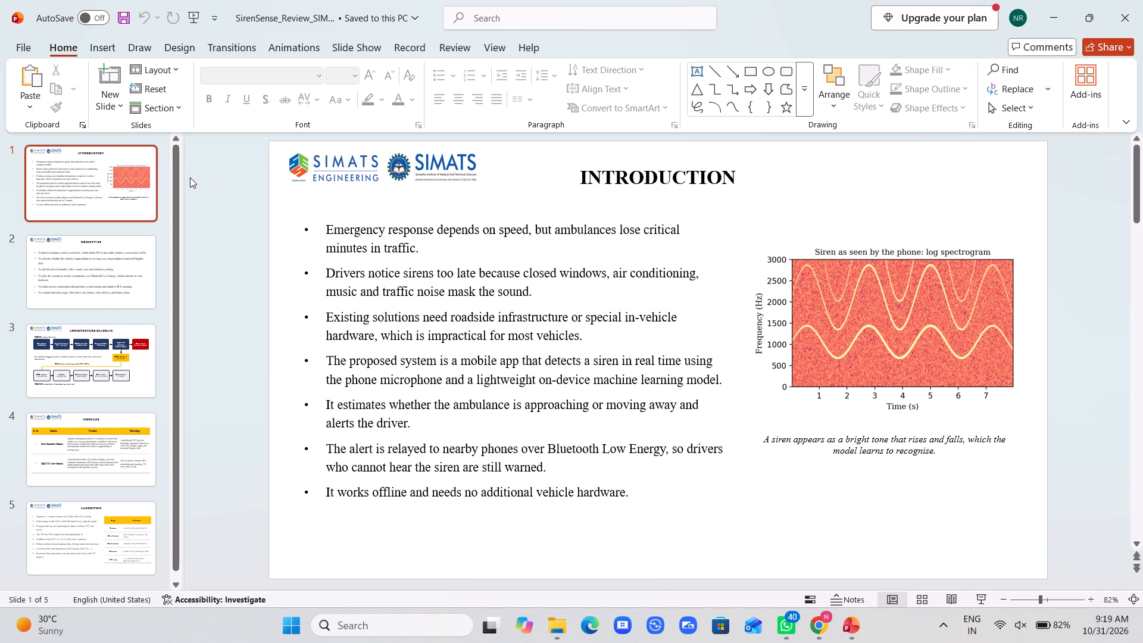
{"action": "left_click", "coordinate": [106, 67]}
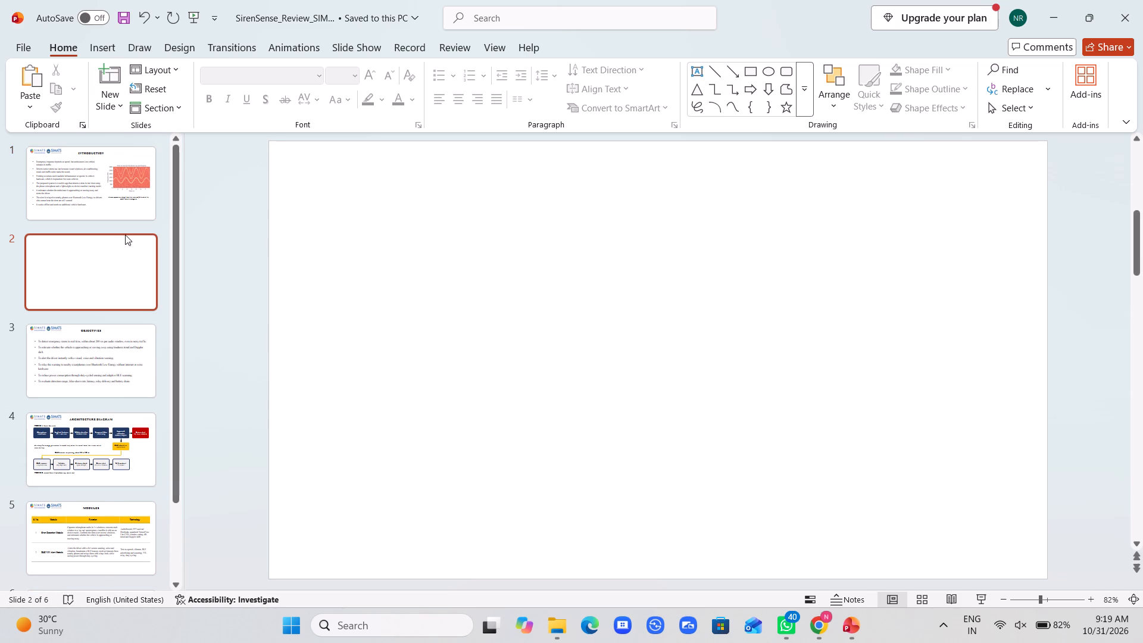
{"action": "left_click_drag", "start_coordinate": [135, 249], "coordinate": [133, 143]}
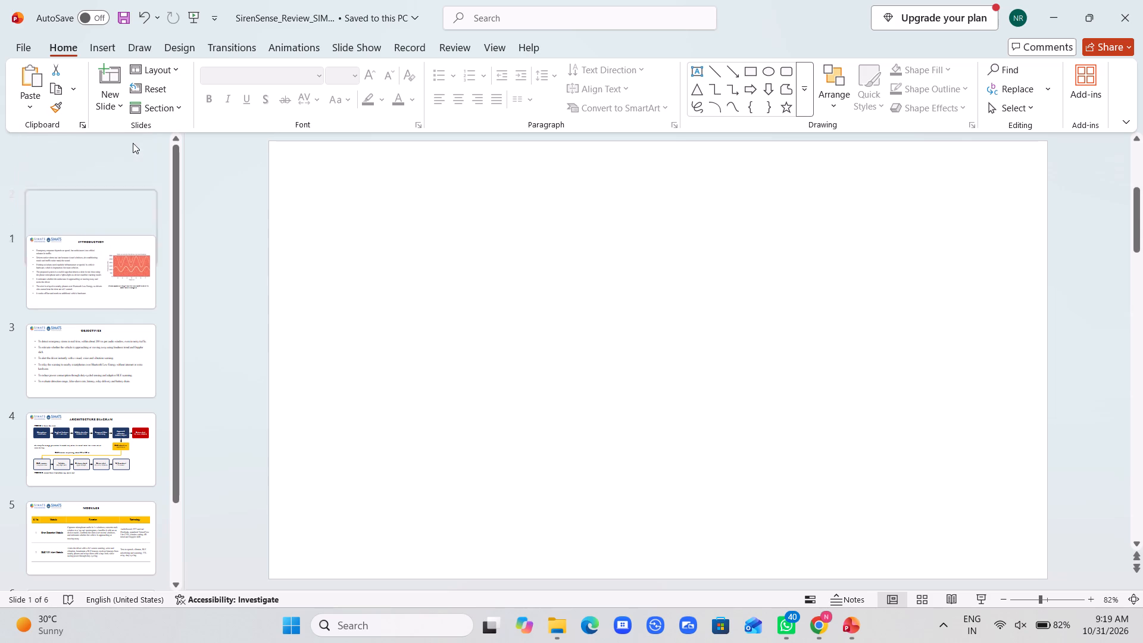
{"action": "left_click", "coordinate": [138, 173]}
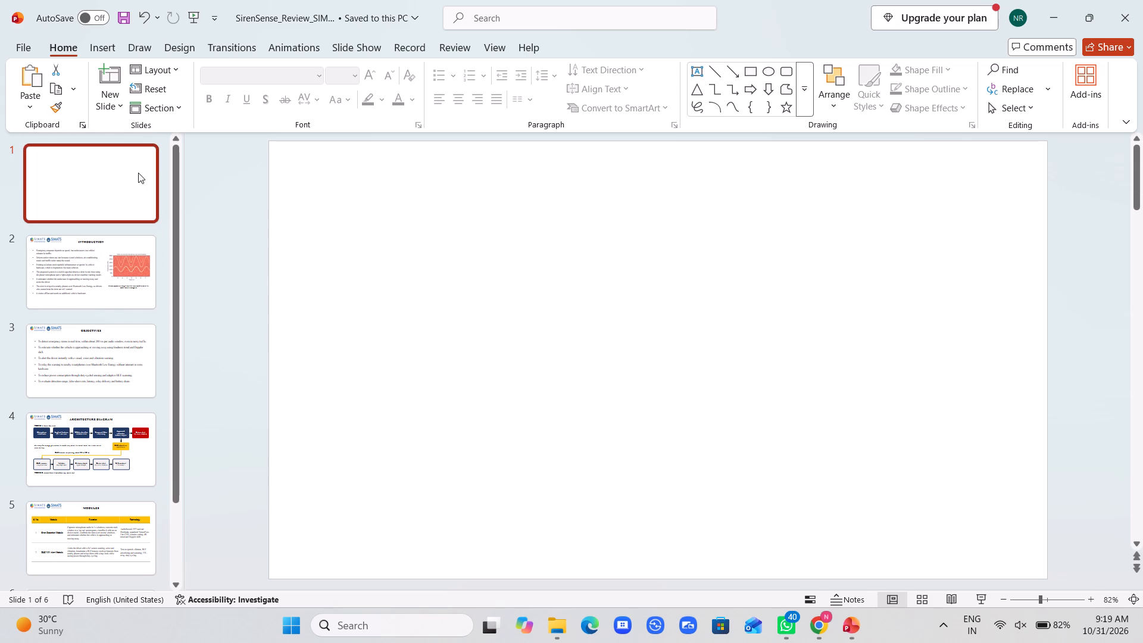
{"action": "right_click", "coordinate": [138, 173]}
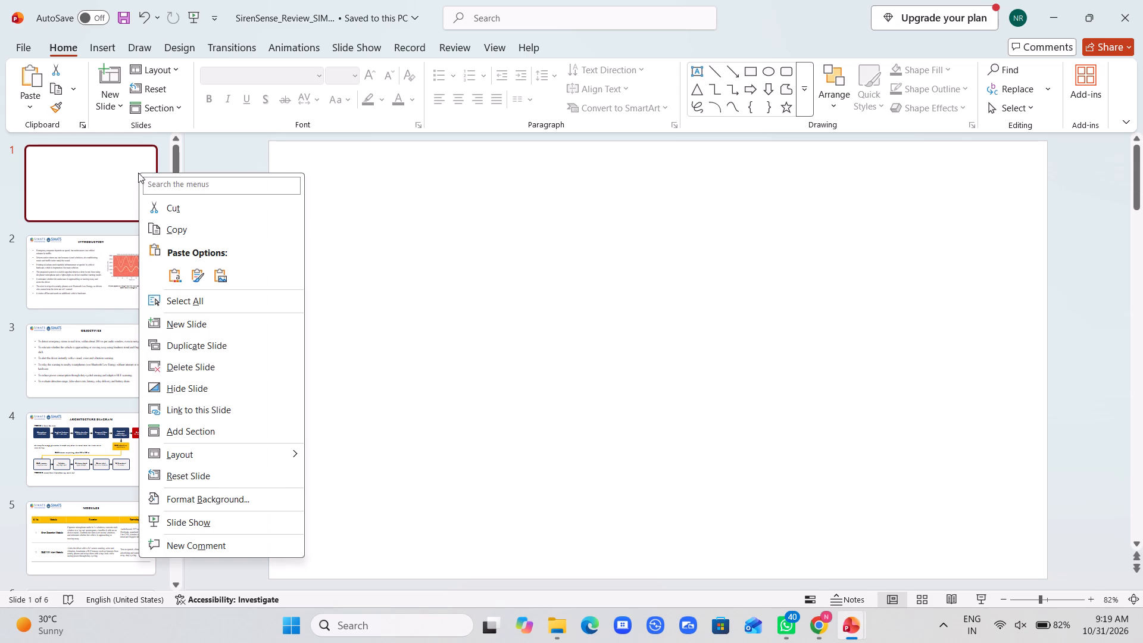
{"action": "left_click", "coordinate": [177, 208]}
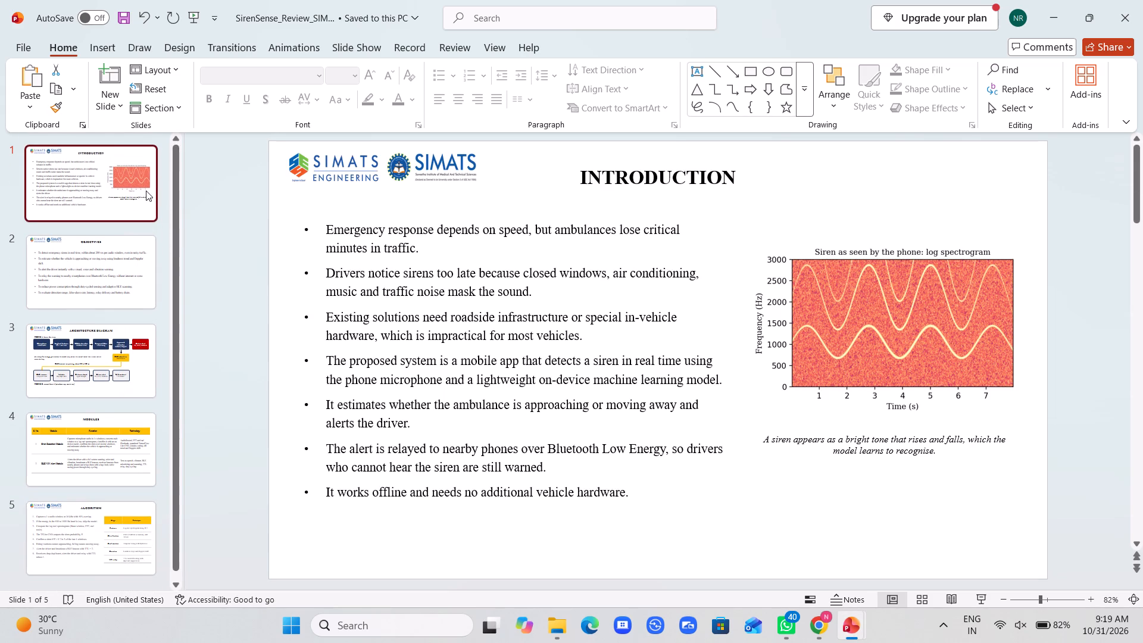
Add a new slide with the Blank layout after the Introduction slide.
{"action": "left_click", "coordinate": [121, 103]}
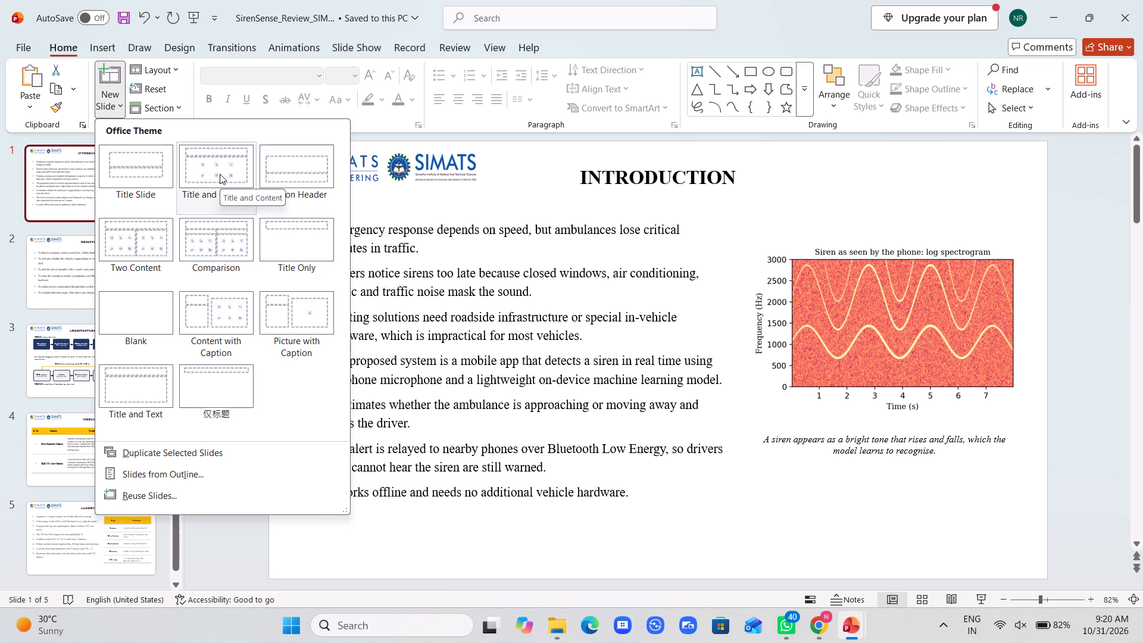
{"action": "left_click", "coordinate": [134, 298]}
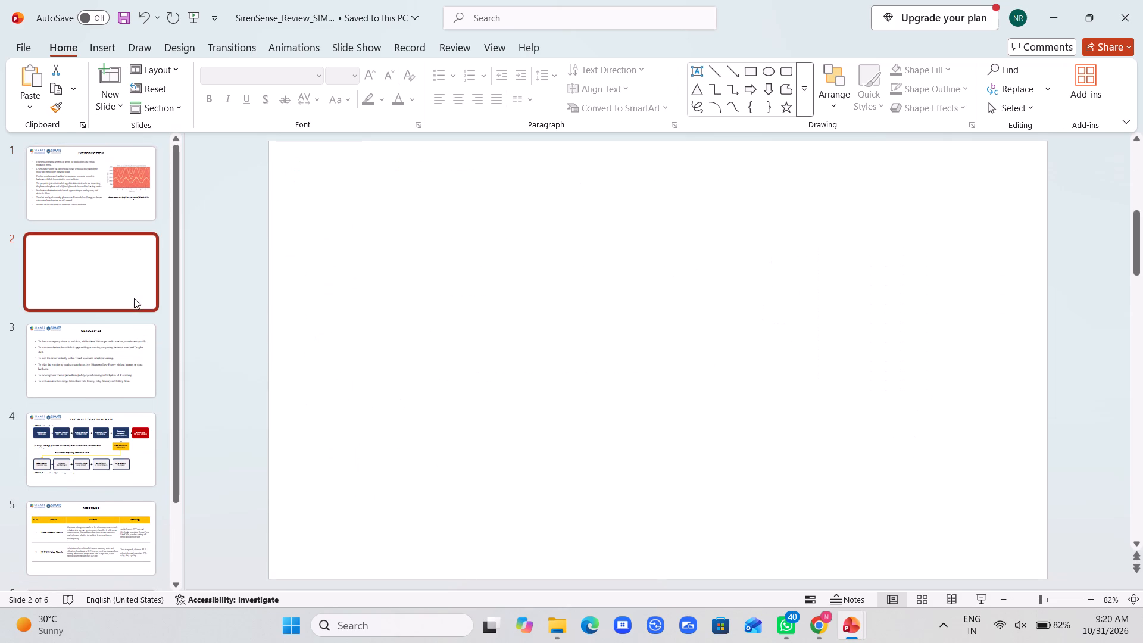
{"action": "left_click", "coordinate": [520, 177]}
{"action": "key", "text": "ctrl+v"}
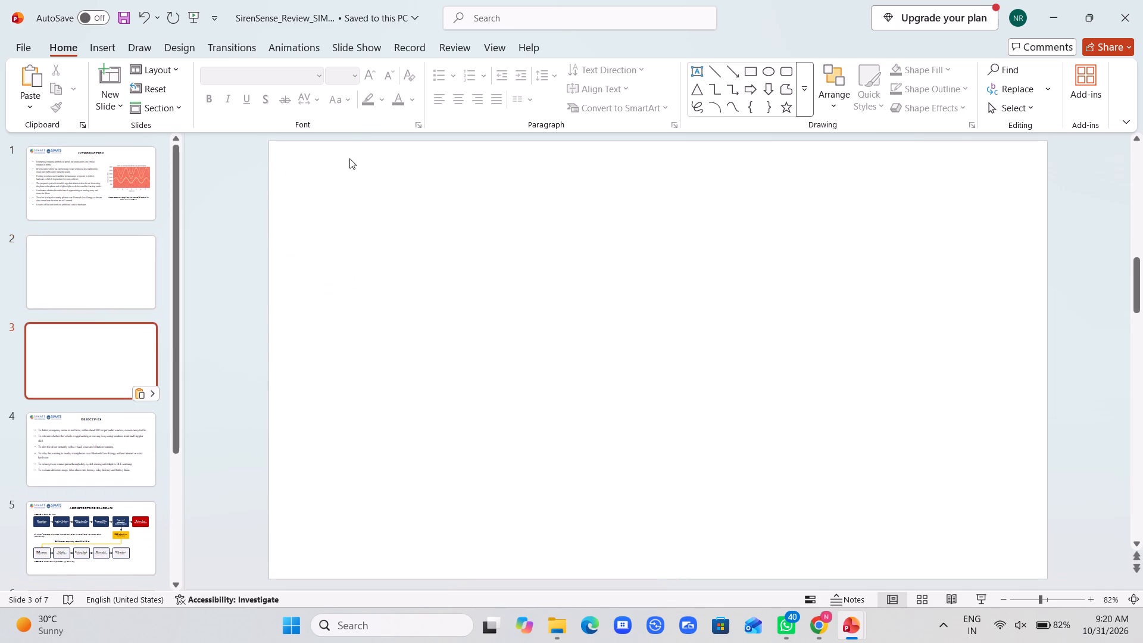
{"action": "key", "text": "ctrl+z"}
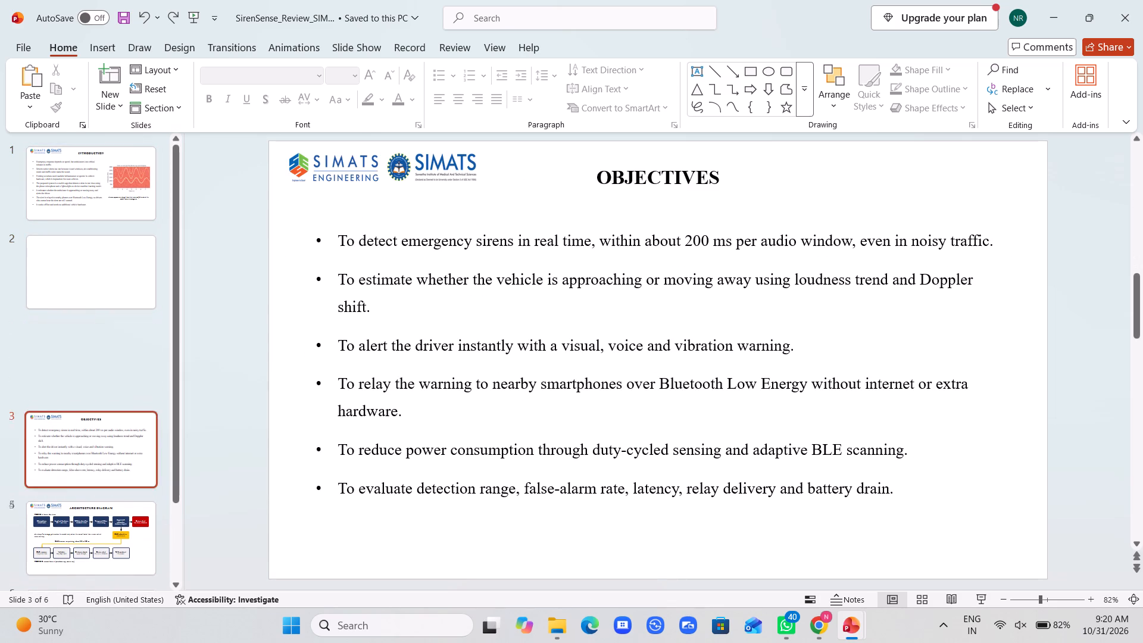
Copy the SIMATS logo banner from the mobile computing review's title slide and paste it onto blank slide 2 of the SirenSense presentation.
{"action": "left_click", "coordinate": [113, 255]}
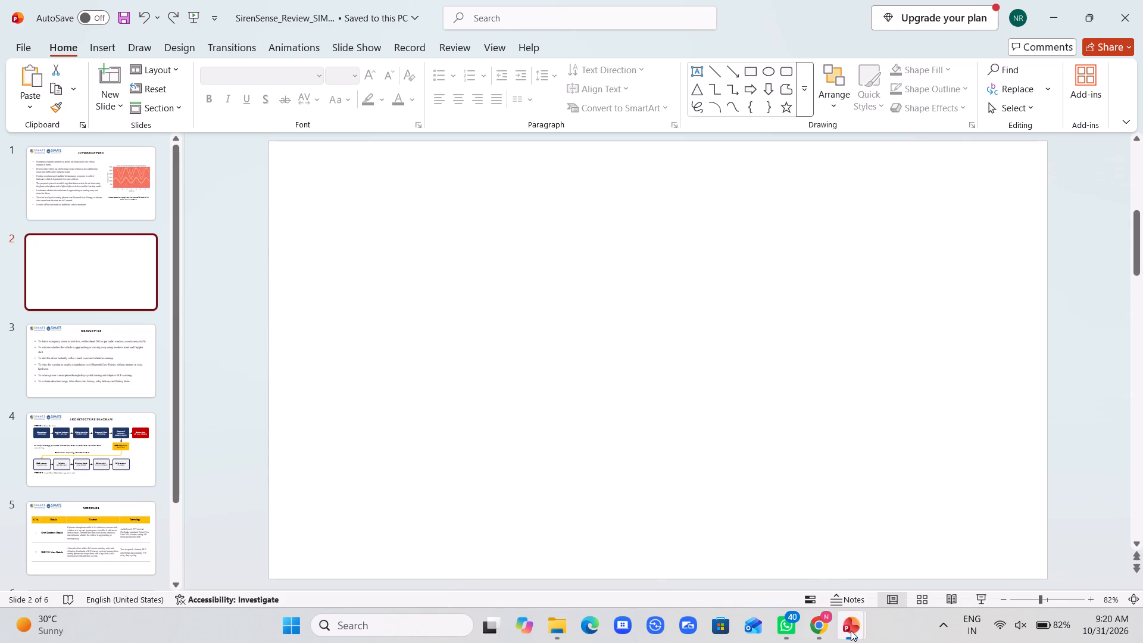
{"action": "left_click", "coordinate": [779, 575]}
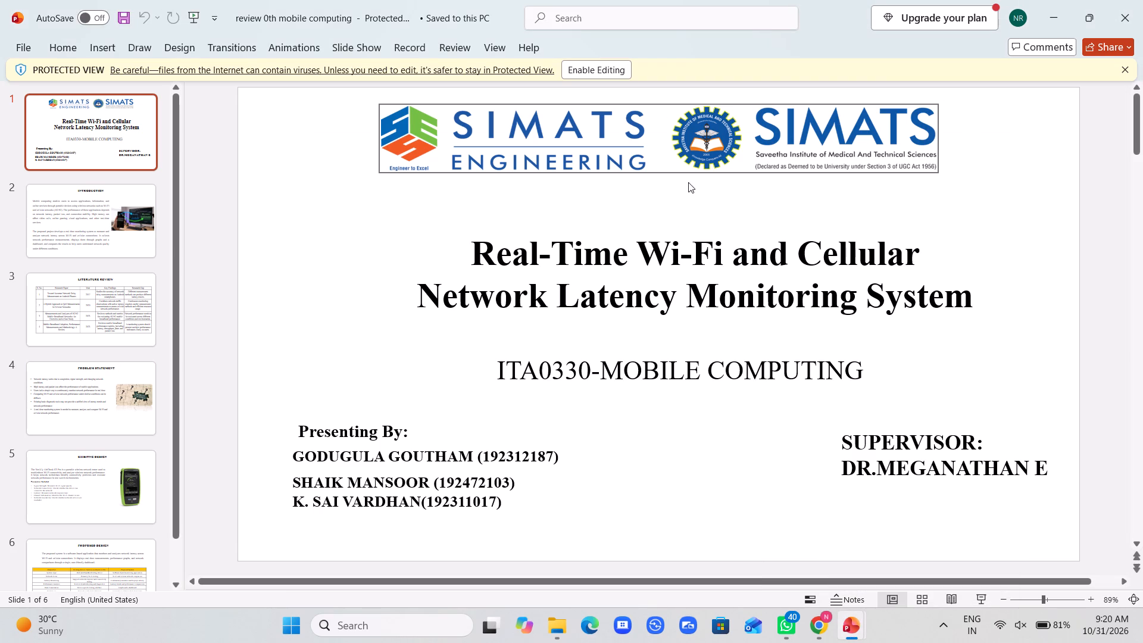
{"action": "left_click", "coordinate": [688, 182]}
{"action": "left_click", "coordinate": [679, 166]}
{"action": "key", "text": "ctrl+c"}
{"action": "key", "text": "ctrl+c"}
{"action": "key", "text": "ctrl+c"}
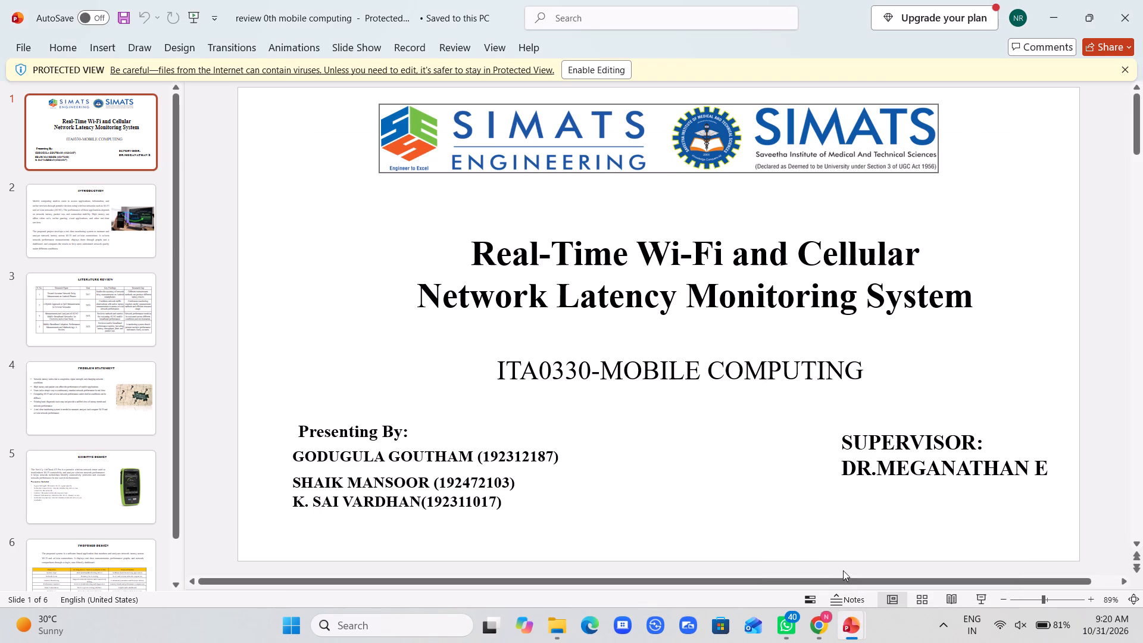
{"action": "left_click", "coordinate": [900, 553]}
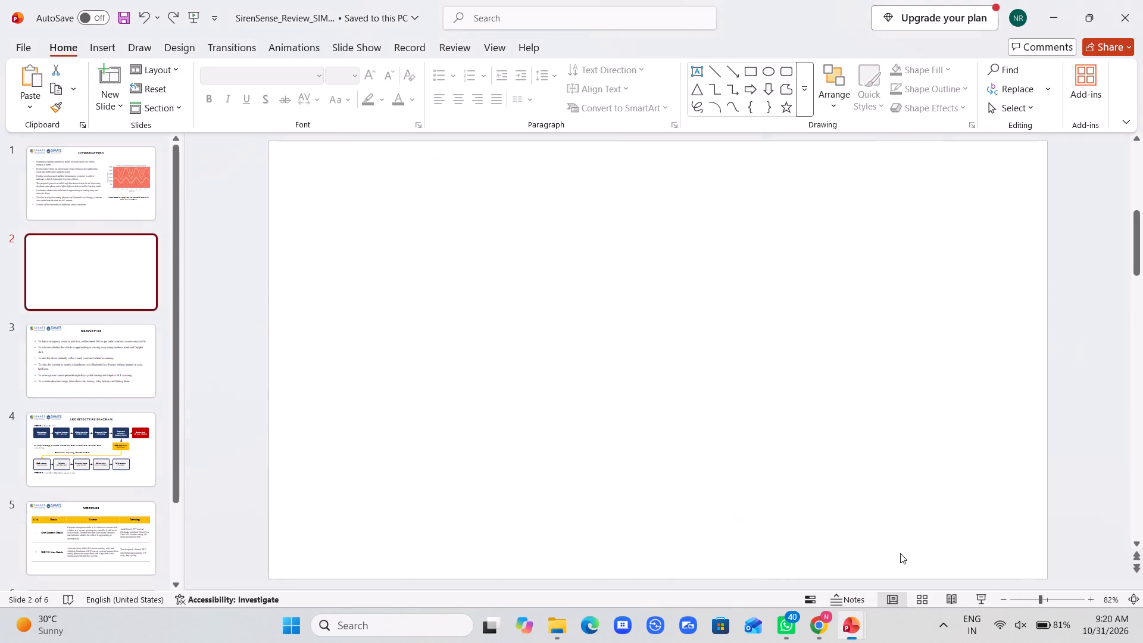
{"action": "left_click", "coordinate": [597, 147]}
{"action": "left_click", "coordinate": [606, 174]}
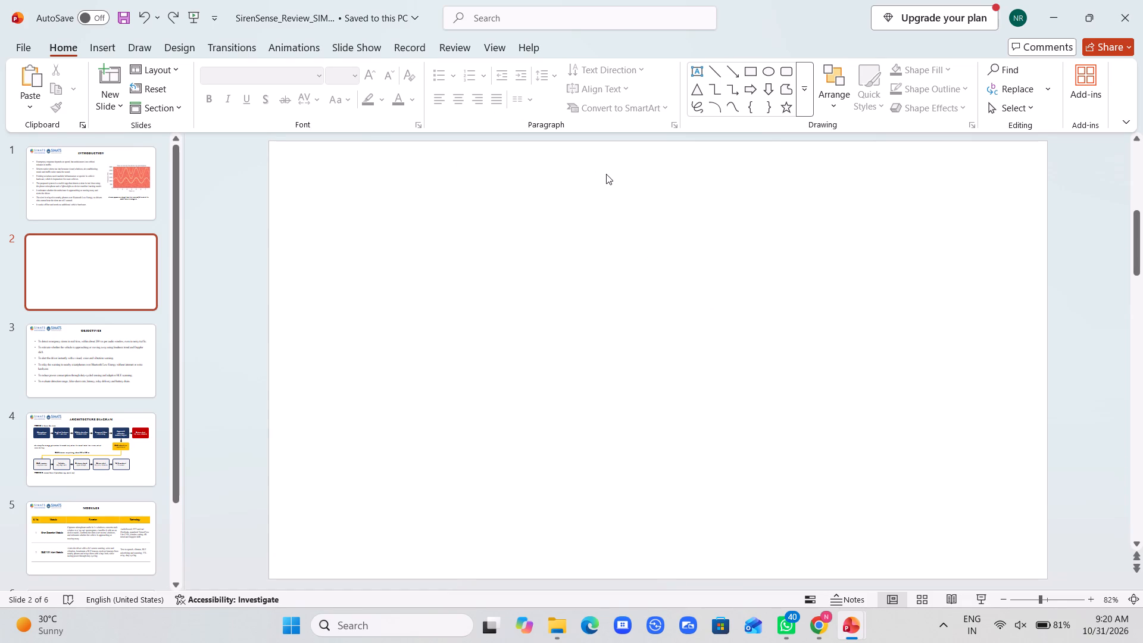
{"action": "key", "text": "ctrl+v"}
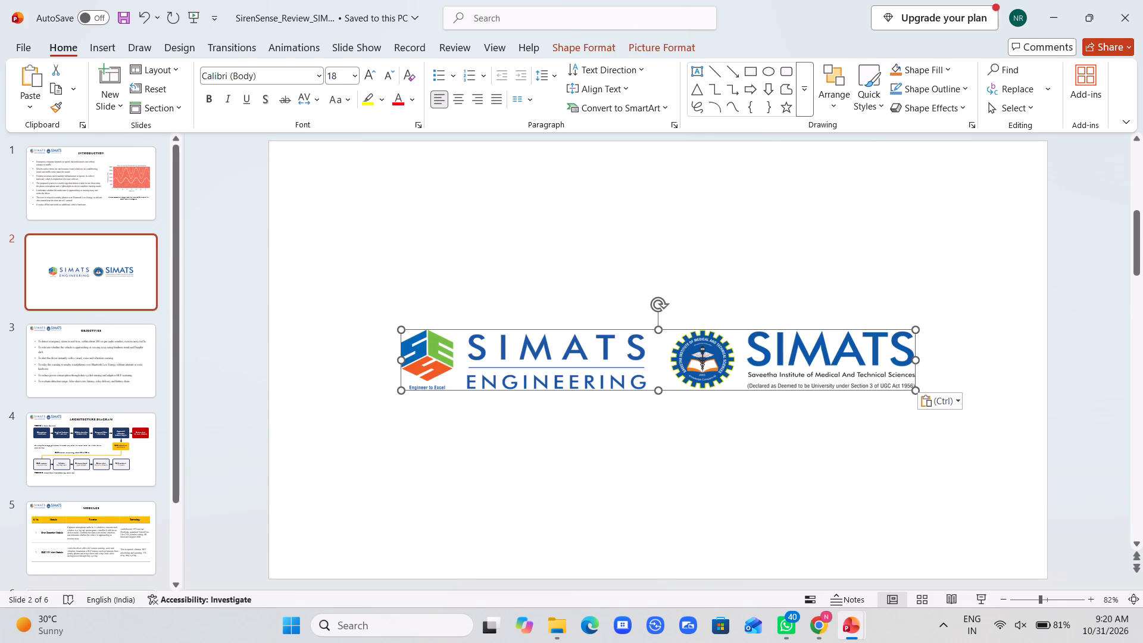
Move the pasted SIMATS logo banner to the top of slide 2, roughly centred horizontally.
{"action": "left_click_drag", "start_coordinate": [649, 367], "coordinate": [663, 198]}
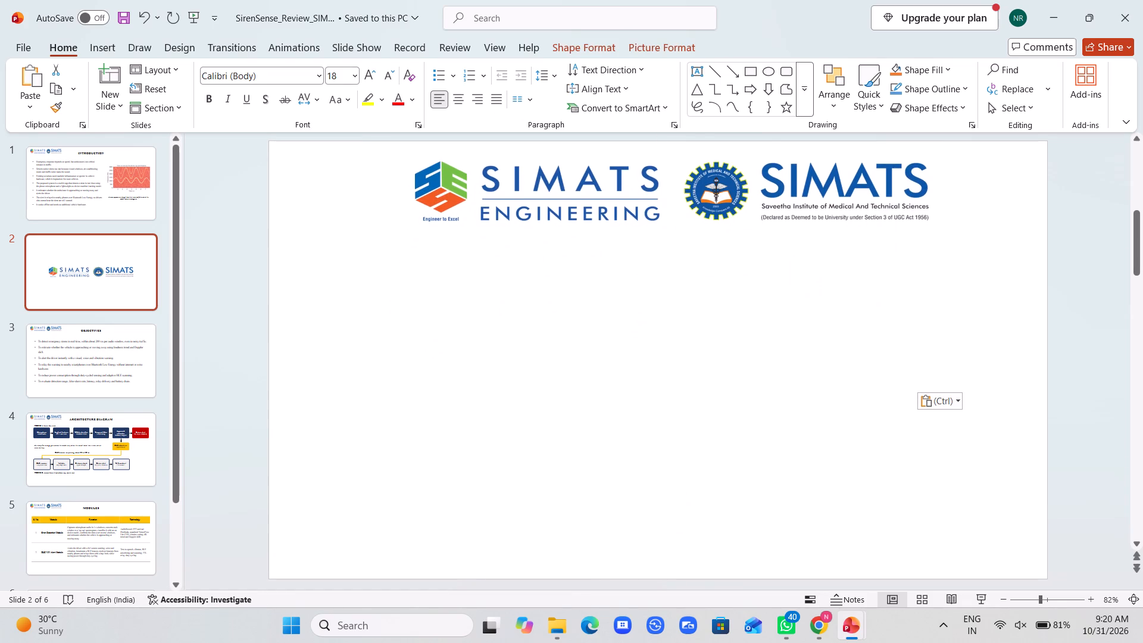
{"action": "left_click_drag", "start_coordinate": [663, 198], "coordinate": [653, 189]}
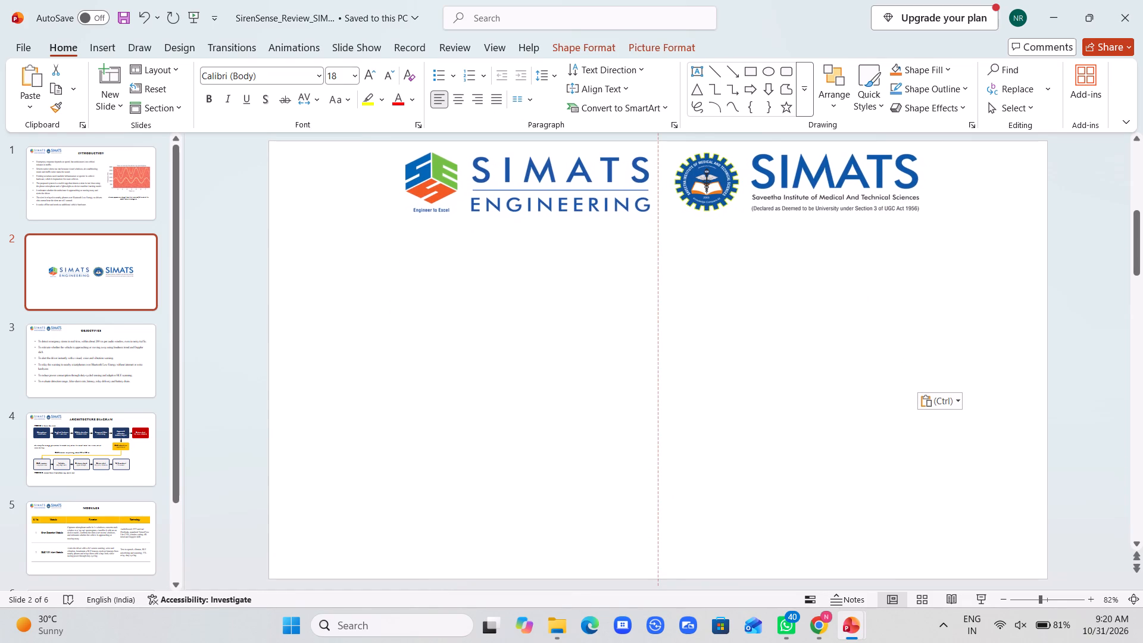
{"action": "left_click_drag", "start_coordinate": [653, 189], "coordinate": [655, 187]}
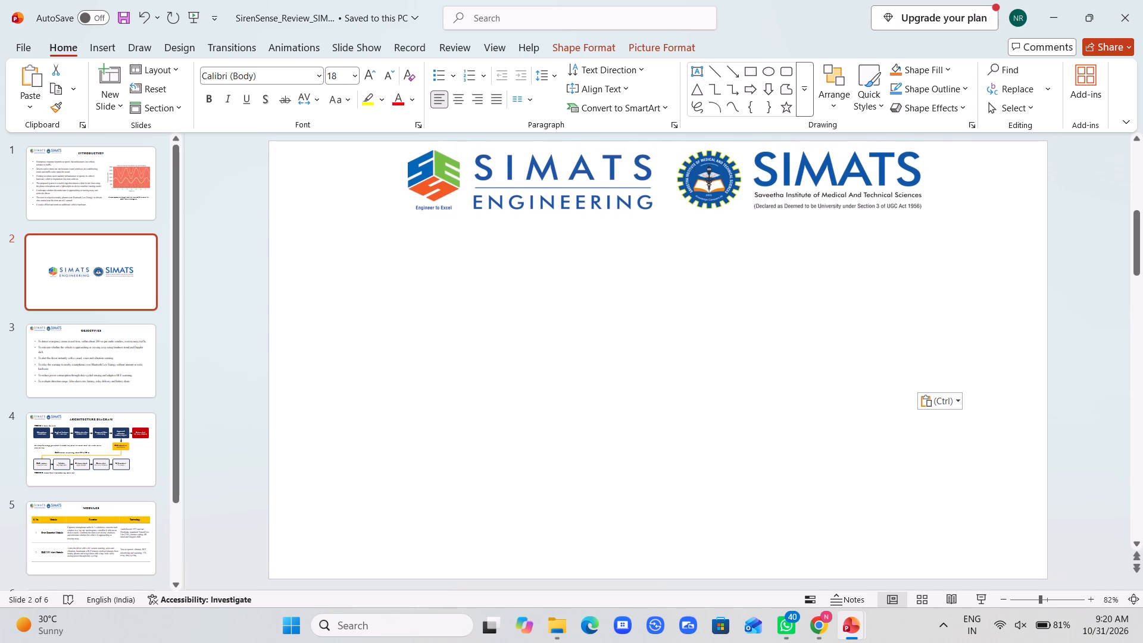
{"action": "left_click_drag", "start_coordinate": [655, 187], "coordinate": [655, 188]}
{"action": "left_click", "coordinate": [597, 255]}
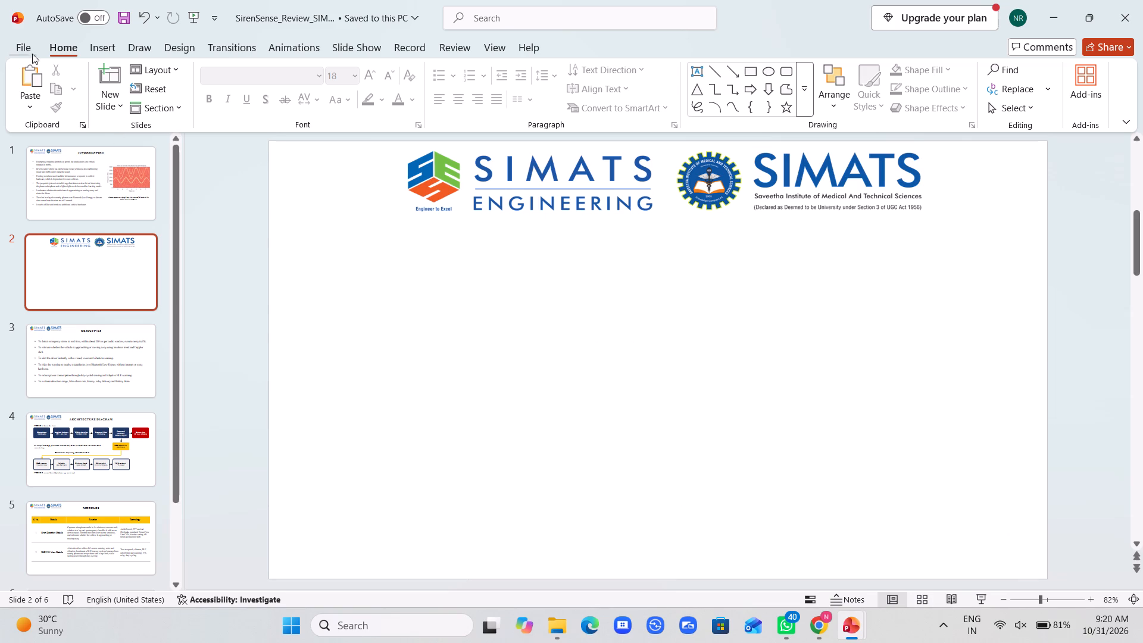
Draw a wide text box on the new slide, below the SIMATS logos and spanning about their width.
{"action": "left_click", "coordinate": [55, 52]}
{"action": "left_click", "coordinate": [119, 43]}
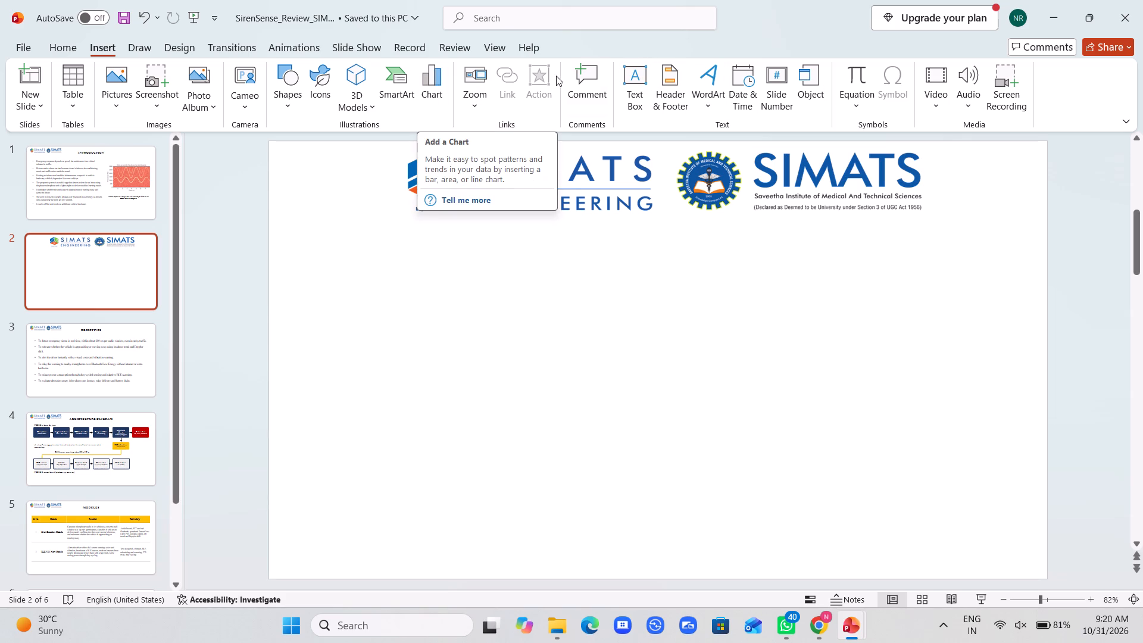
{"action": "left_click", "coordinate": [633, 75]}
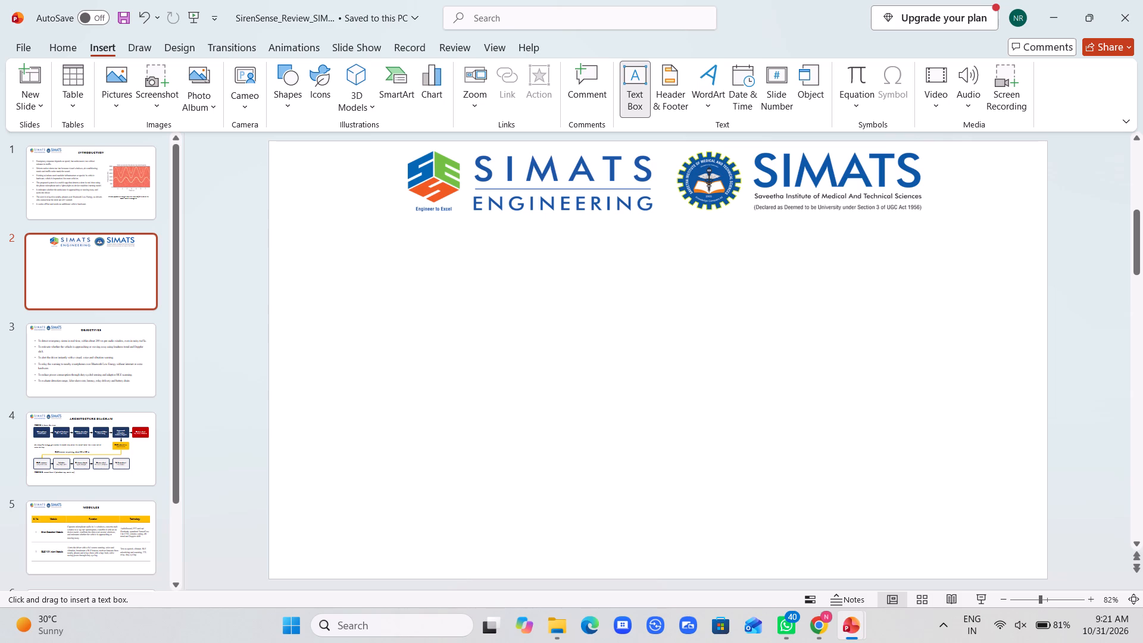
{"action": "left_click_drag", "start_coordinate": [402, 261], "coordinate": [885, 367]}
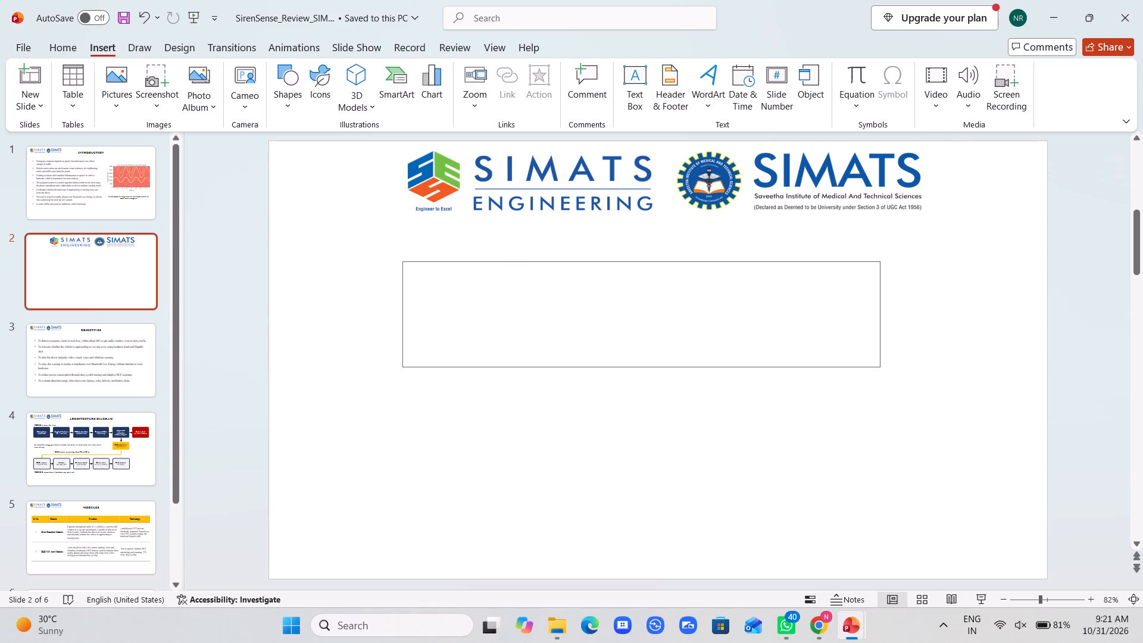
{"action": "left_click_drag", "start_coordinate": [885, 367], "coordinate": [948, 370]}
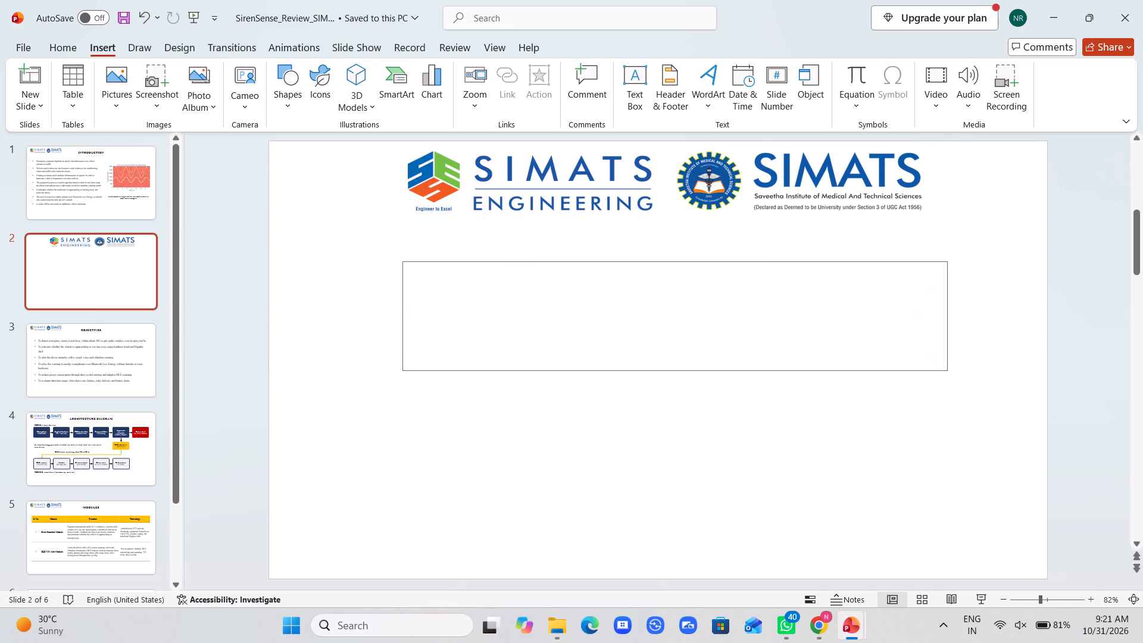
{"action": "left_click_drag", "start_coordinate": [948, 370], "coordinate": [932, 372]}
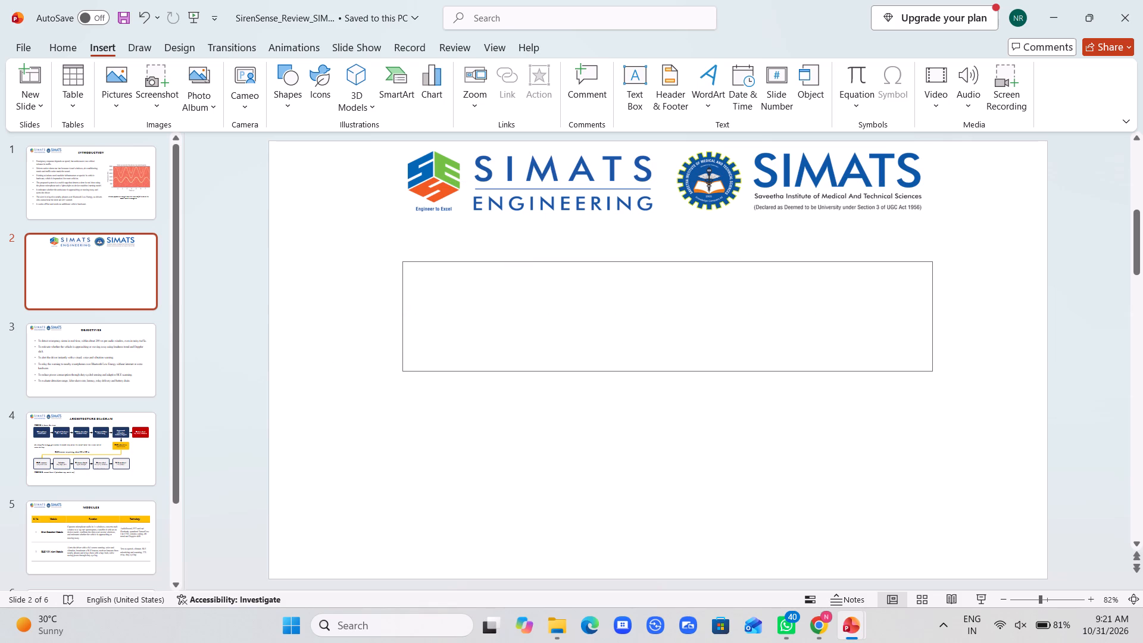
{"action": "left_click_drag", "start_coordinate": [932, 372], "coordinate": [927, 372]}
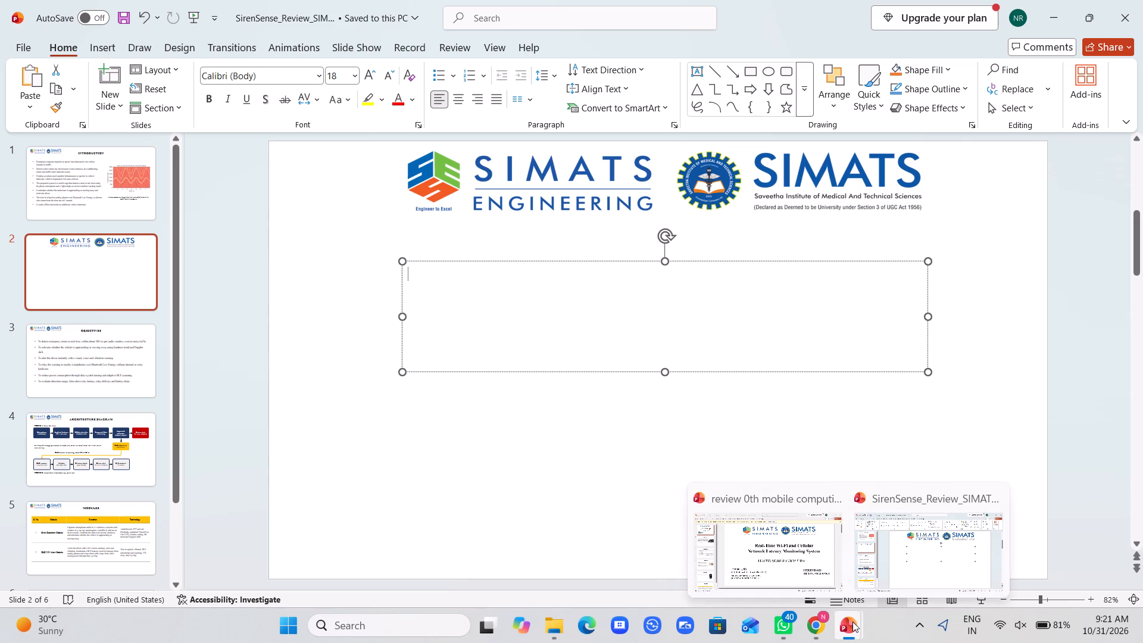
{"action": "left_click", "coordinate": [816, 627]}
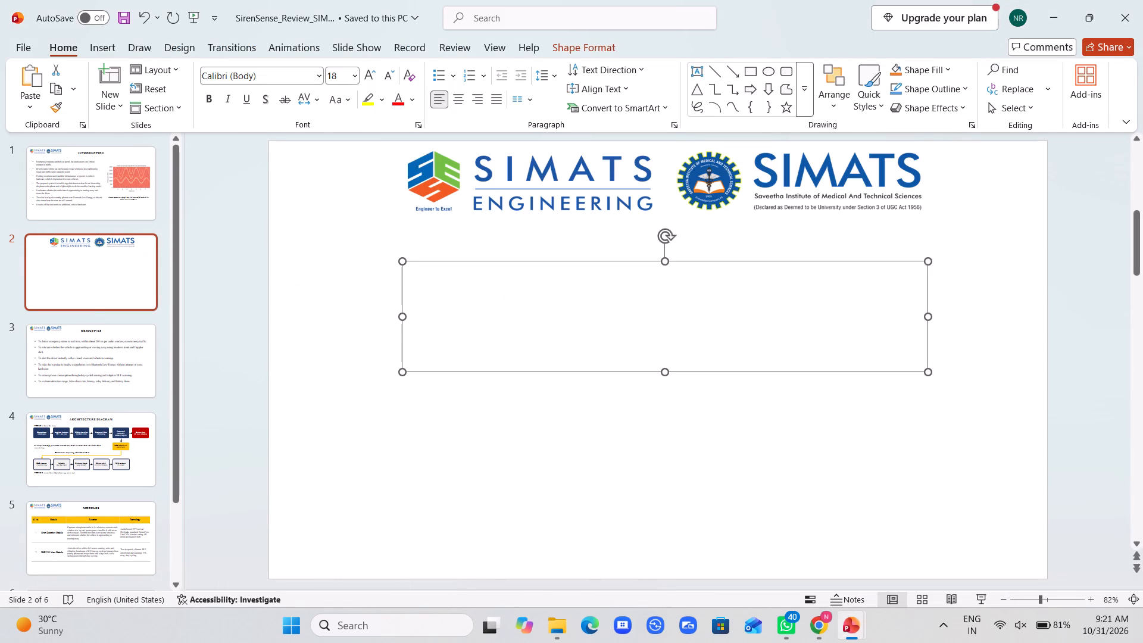
{"action": "left_click", "coordinate": [407, 270]}
{"action": "key", "text": "ctrl+v"}
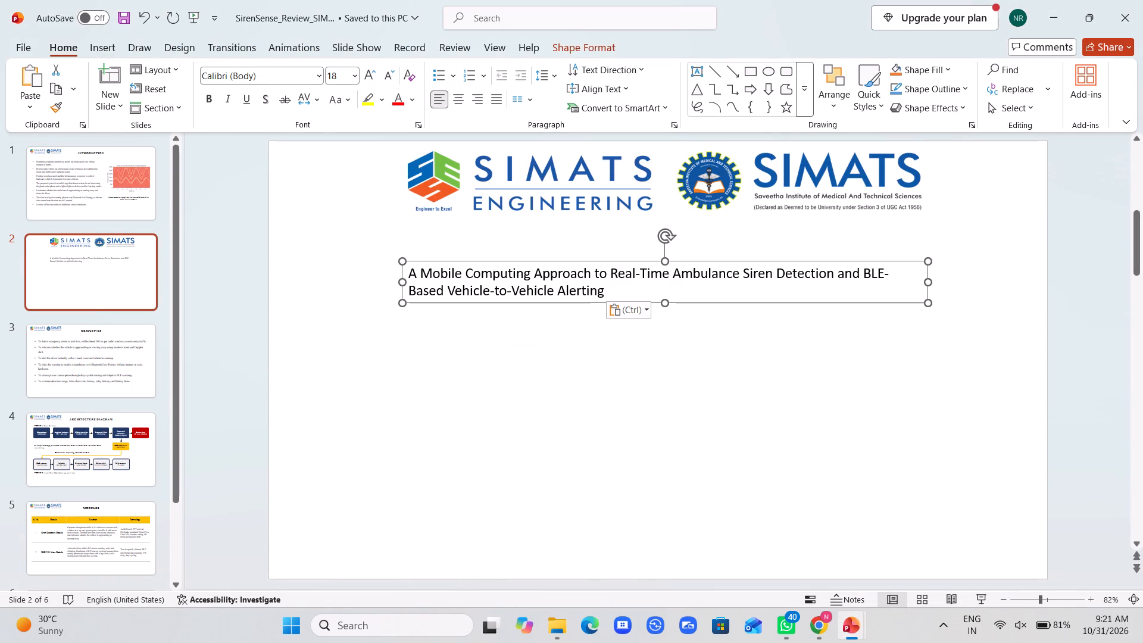
Format the whole project title in Times New Roman, size 36, bold.
{"action": "left_click_drag", "start_coordinate": [608, 296], "coordinate": [413, 273]}
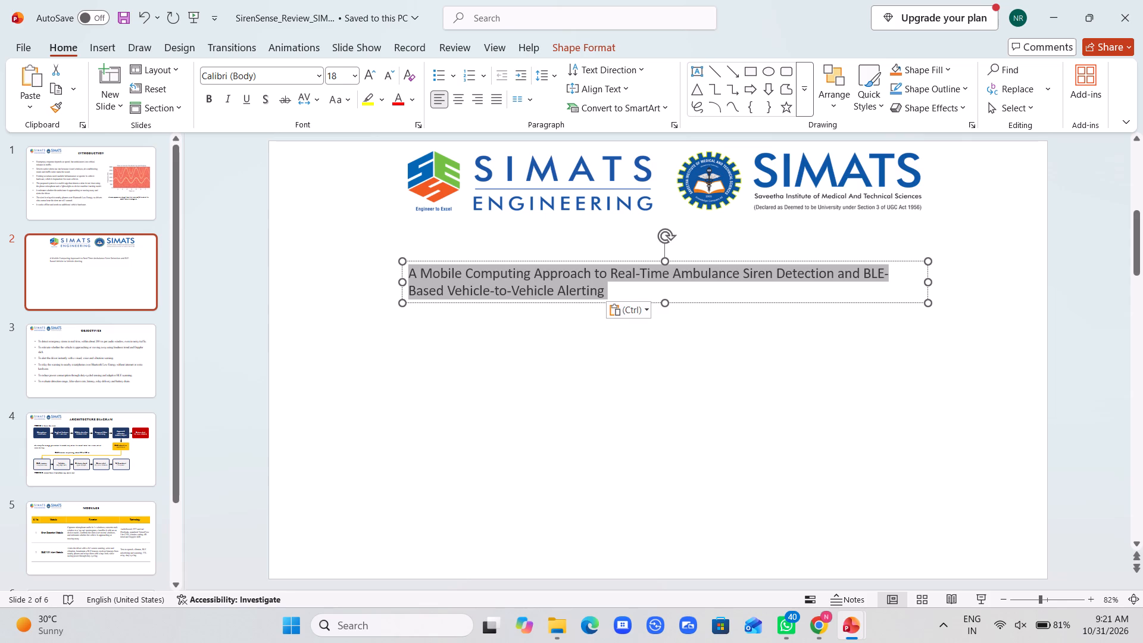
{"action": "left_click_drag", "start_coordinate": [413, 273], "coordinate": [413, 274]}
{"action": "left_click", "coordinate": [469, 227]}
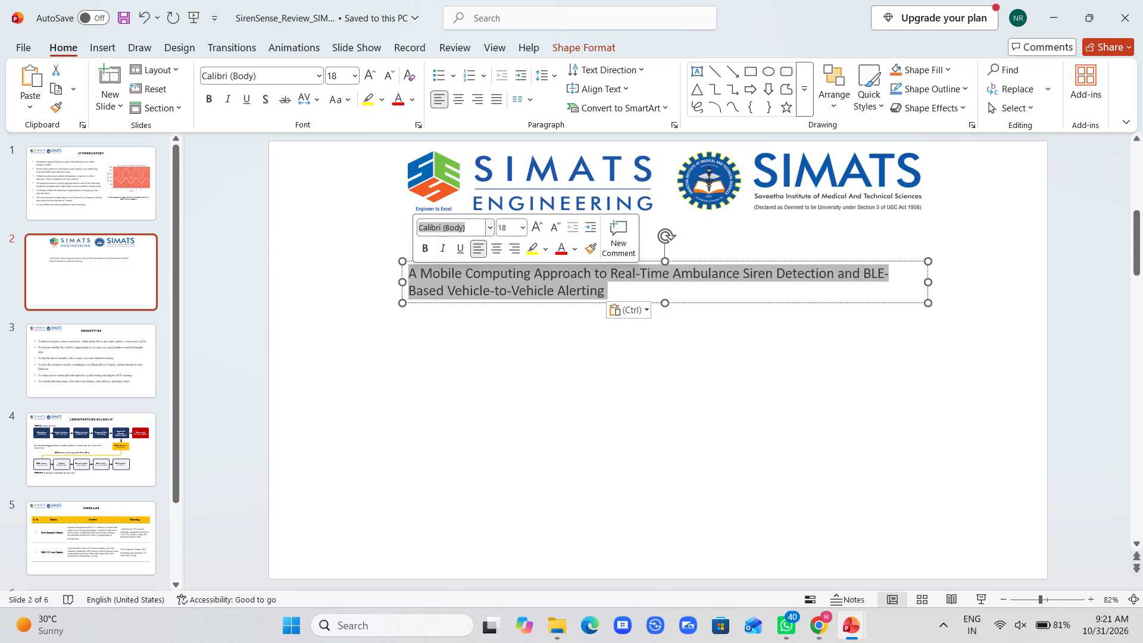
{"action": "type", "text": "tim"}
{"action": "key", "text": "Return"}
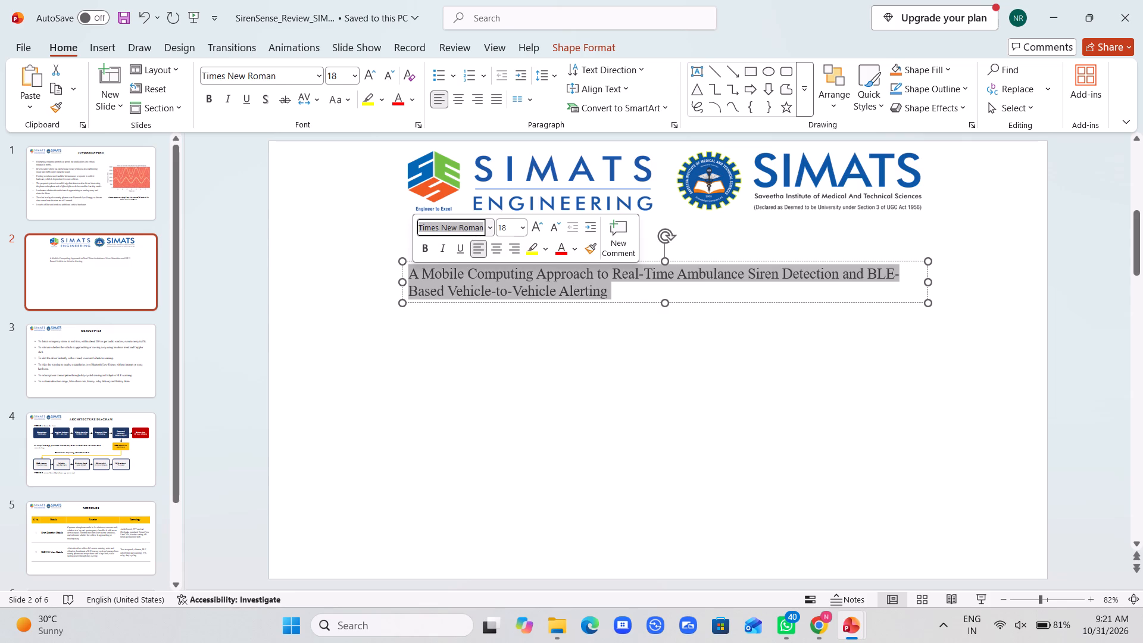
{"action": "left_click", "coordinate": [507, 230]}
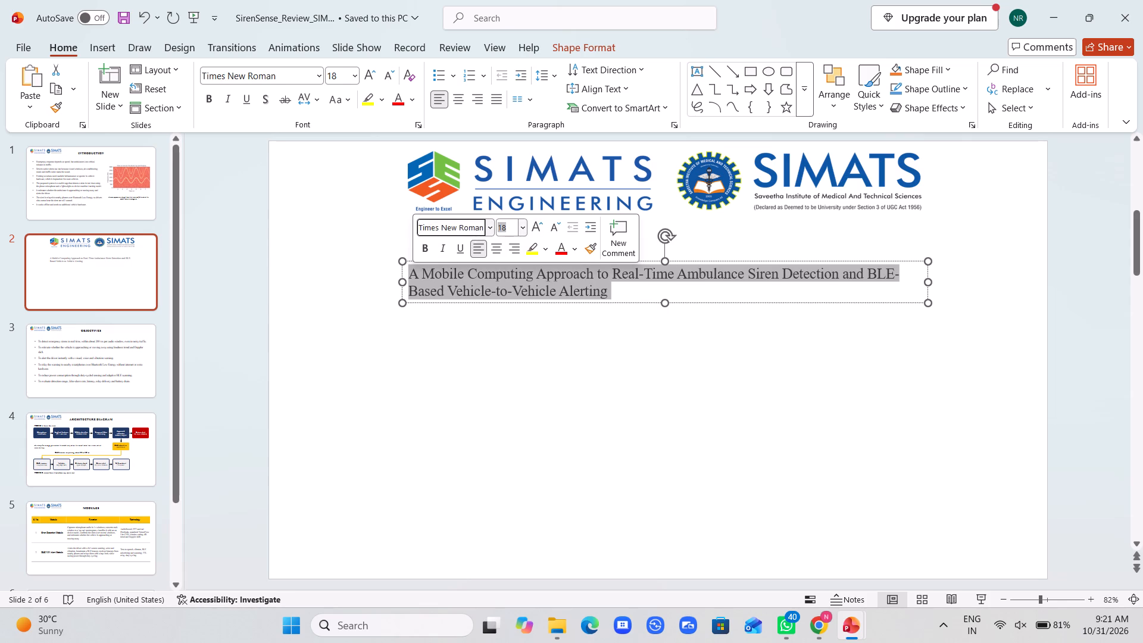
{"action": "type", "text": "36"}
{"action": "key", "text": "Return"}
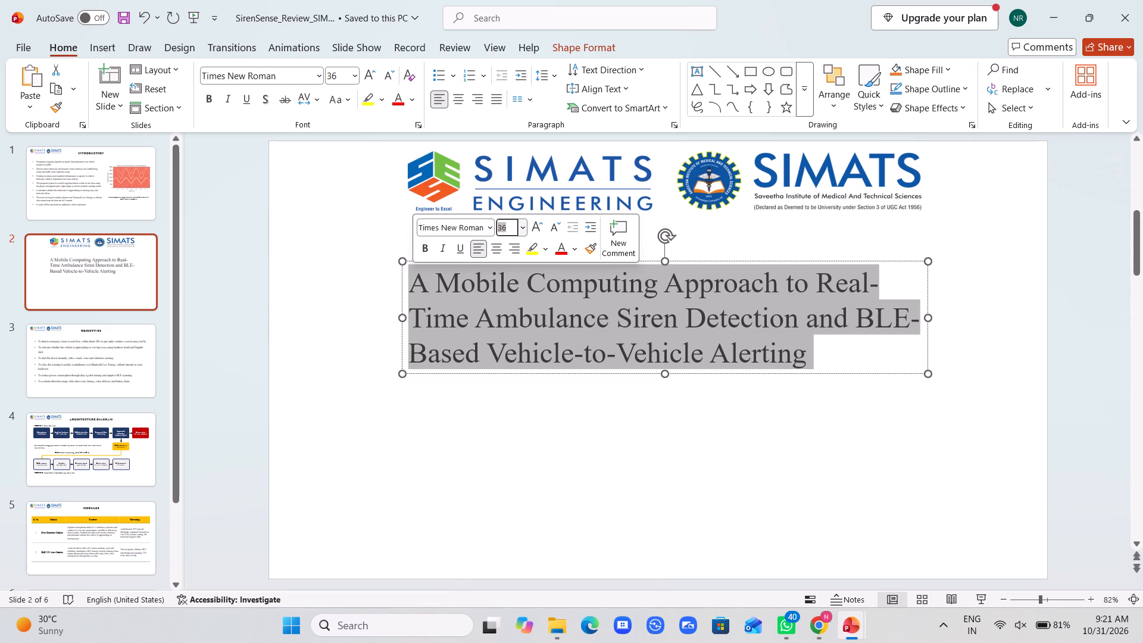
{"action": "left_click", "coordinate": [424, 249]}
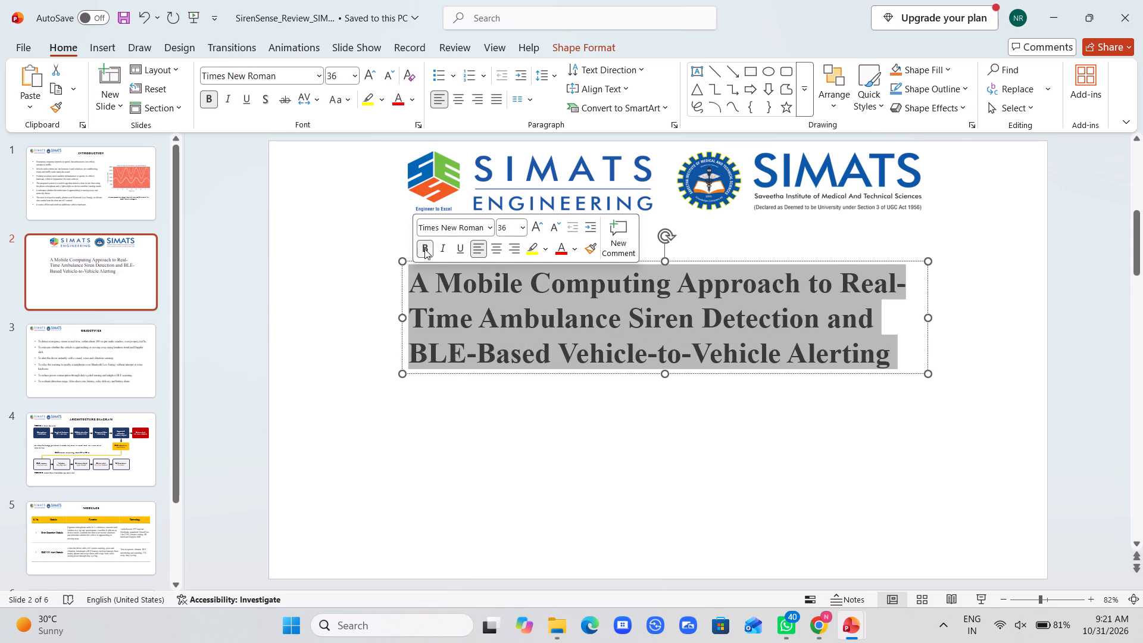
Centre-align the project title on the new slide.
{"action": "left_click", "coordinate": [498, 251]}
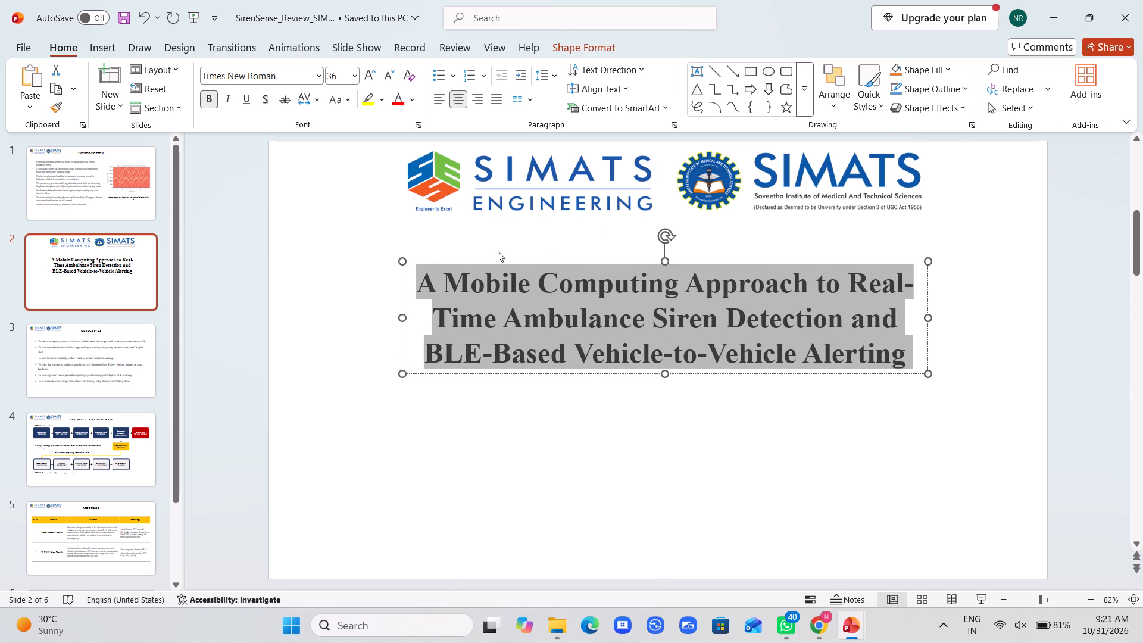
{"action": "left_click", "coordinate": [529, 378]}
{"action": "left_click", "coordinate": [554, 423]}
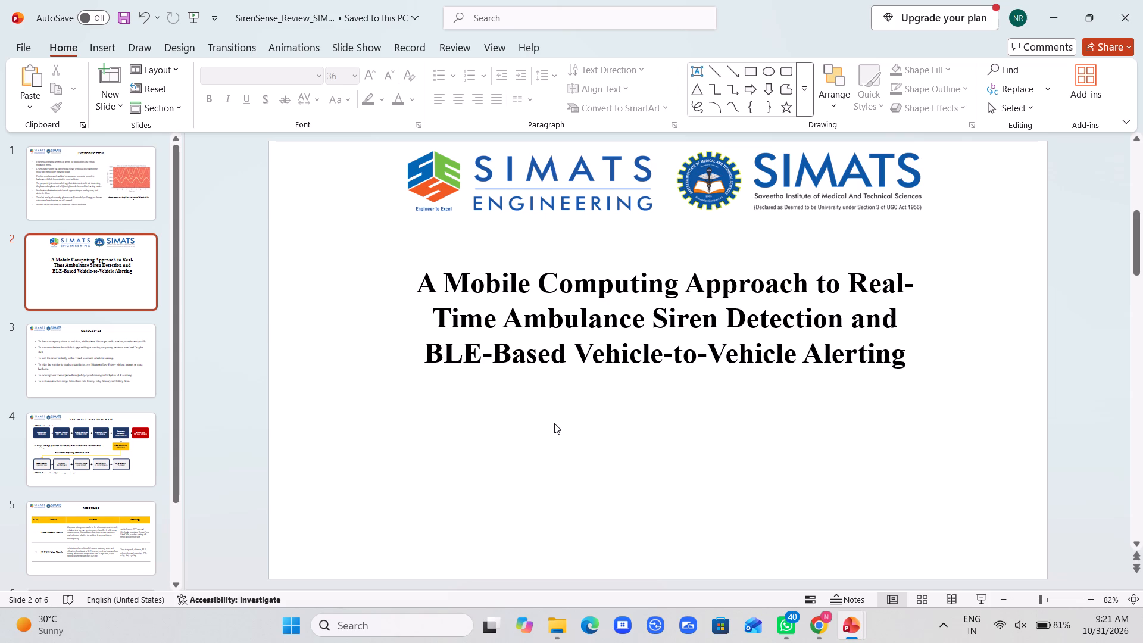
Reduce the whole project title's font size to 32.
{"action": "left_click", "coordinate": [642, 305]}
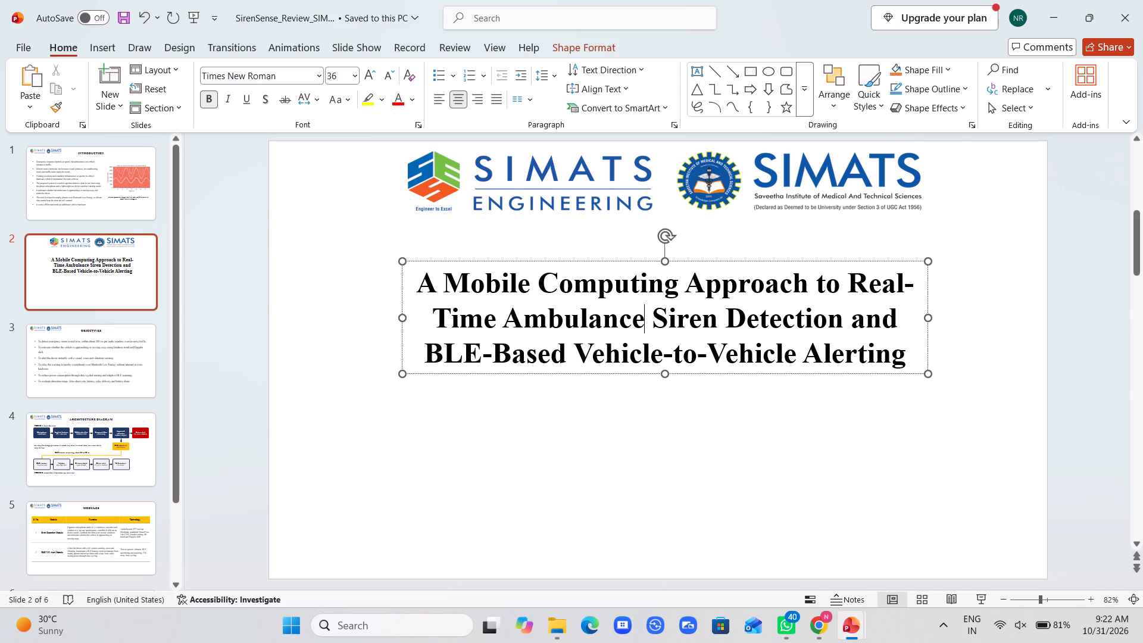
{"action": "left_click_drag", "start_coordinate": [905, 356], "coordinate": [798, 336]}
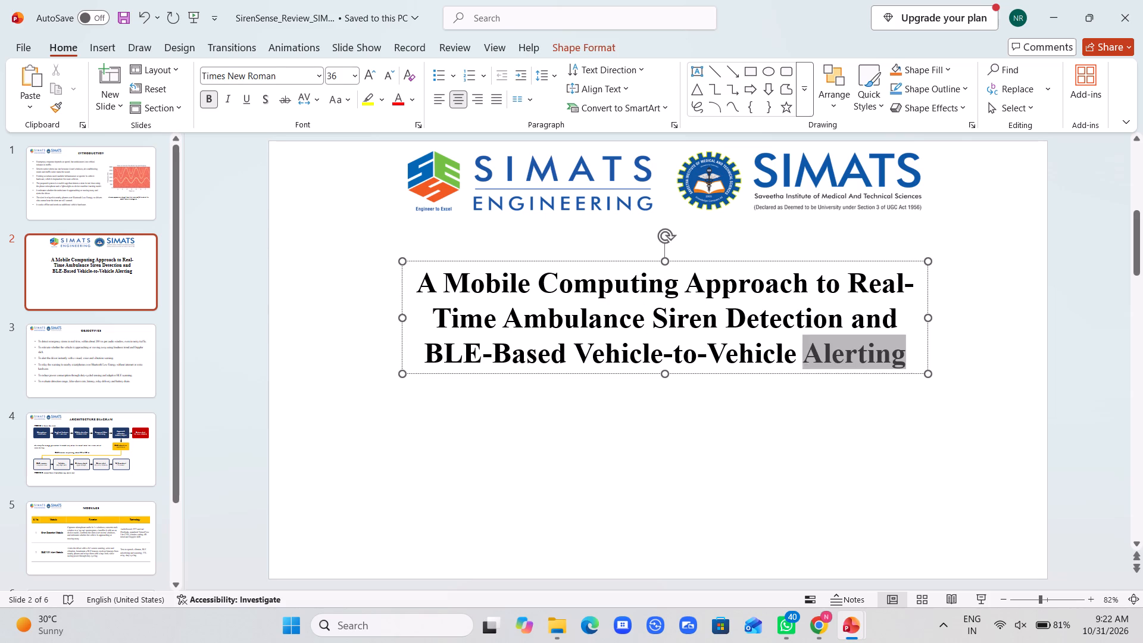
{"action": "left_click_drag", "start_coordinate": [798, 336], "coordinate": [423, 272]}
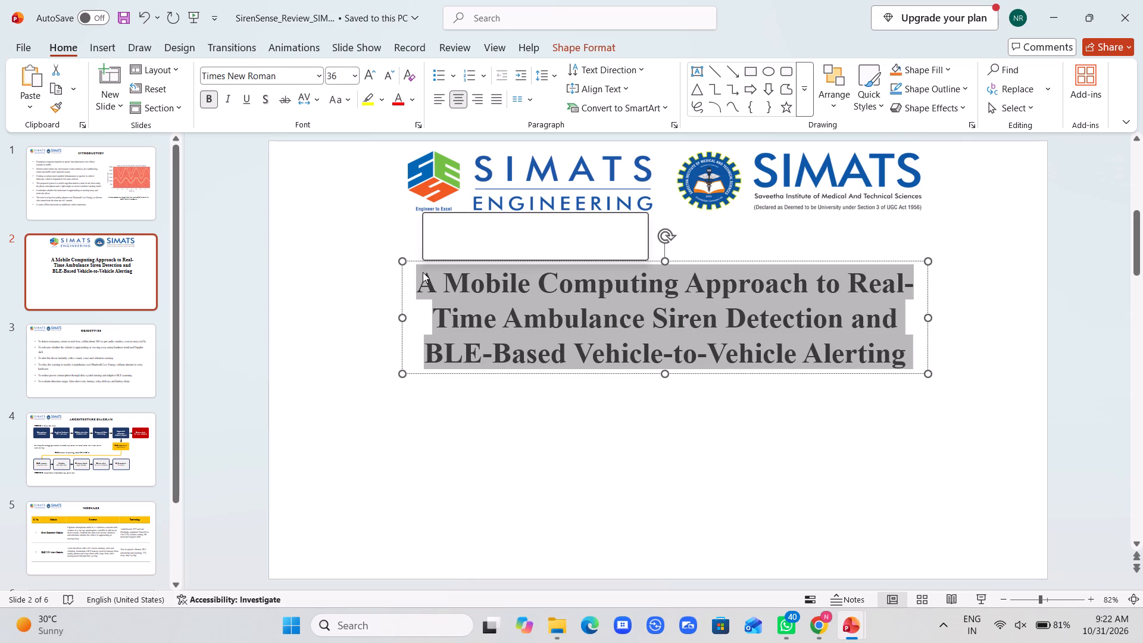
{"action": "left_click", "coordinate": [520, 223]}
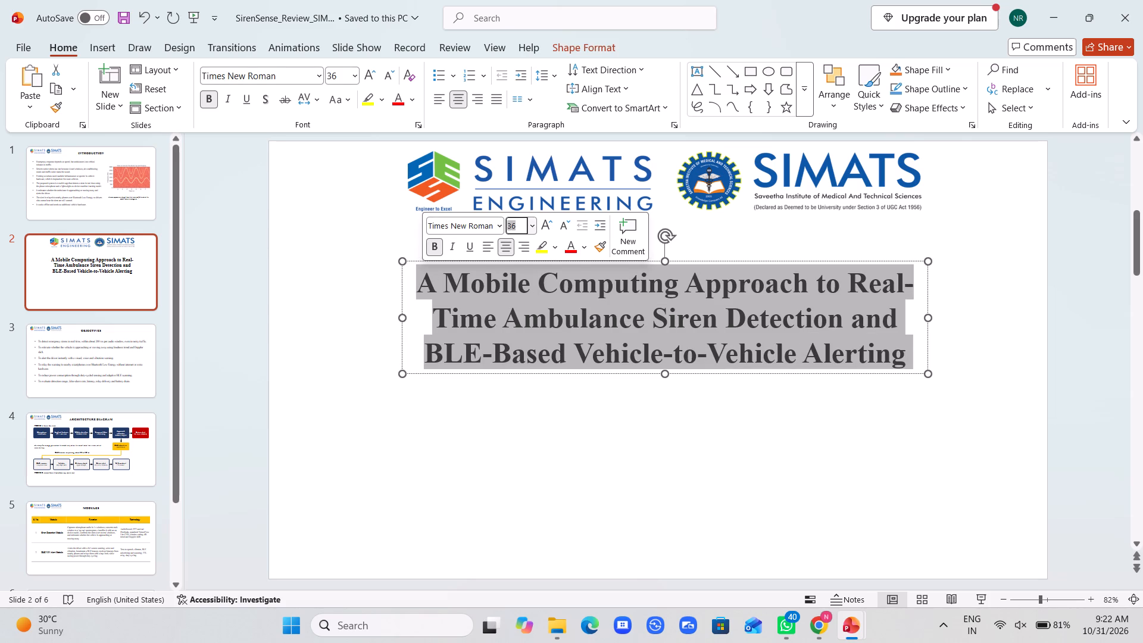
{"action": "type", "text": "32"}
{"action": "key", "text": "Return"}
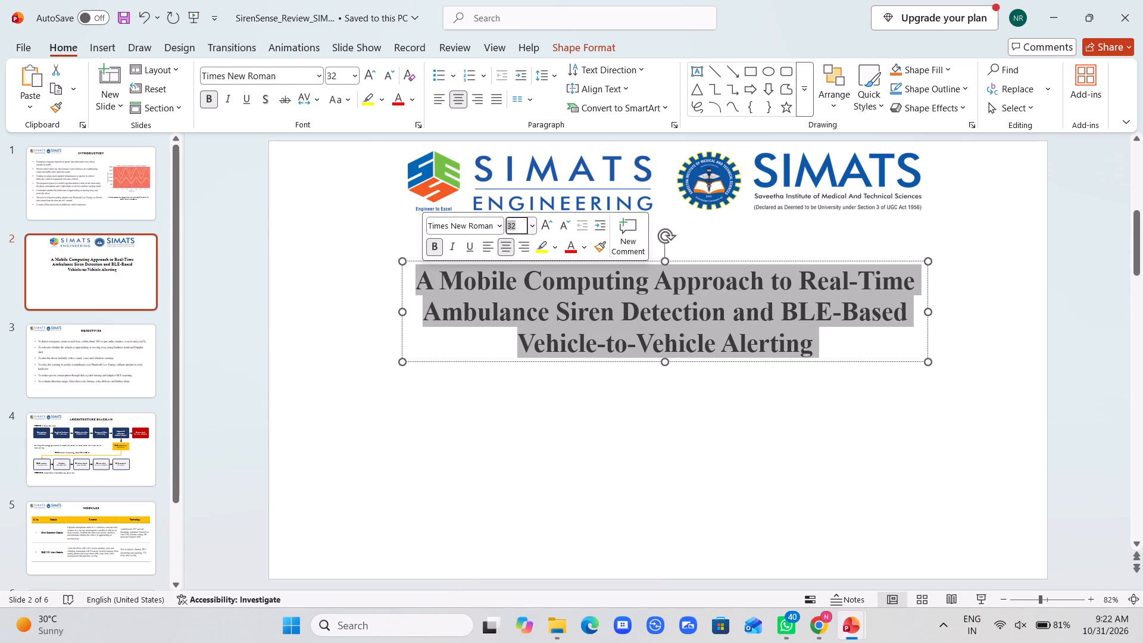
{"action": "left_click", "coordinate": [604, 490]}
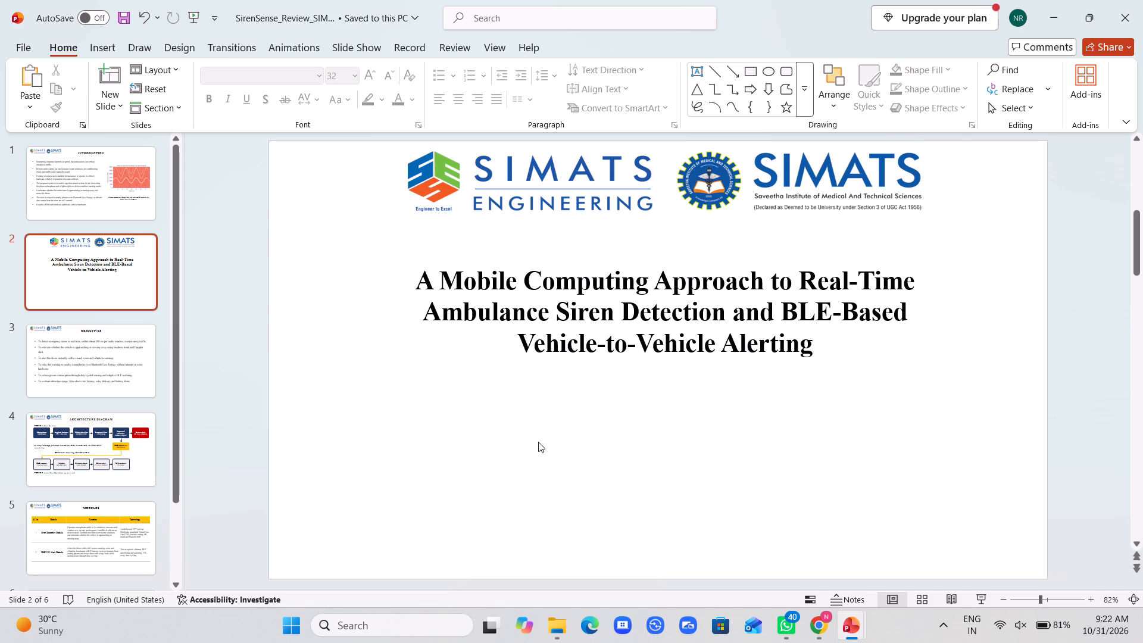
Move the project title's text box slightly upward, closer to the SIMATS logos.
{"action": "left_click", "coordinate": [609, 323]}
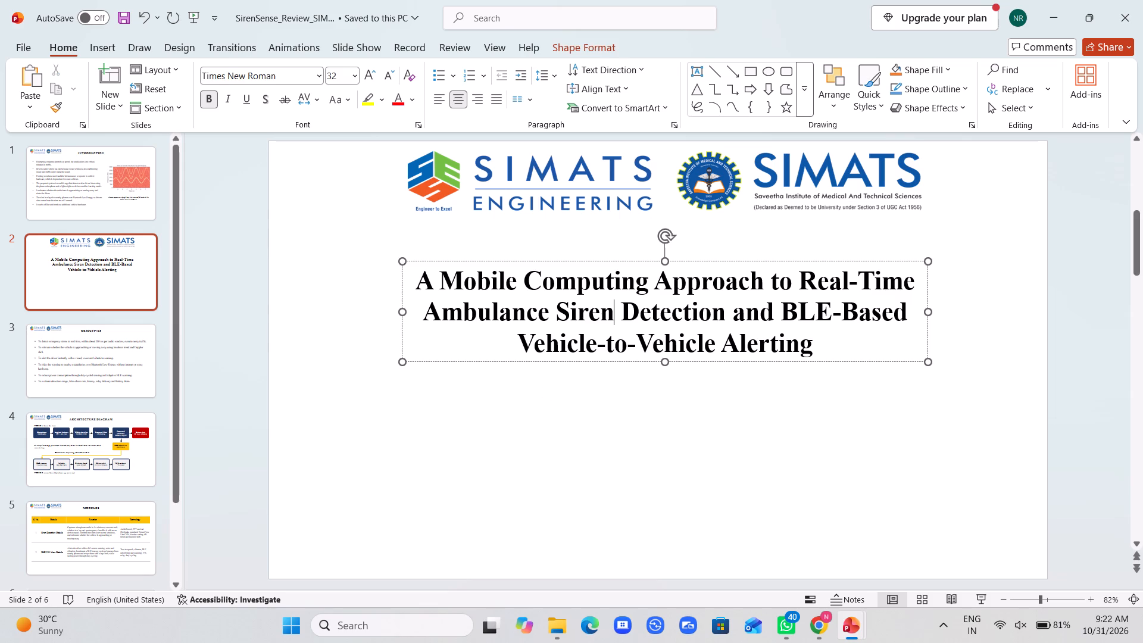
{"action": "left_click_drag", "start_coordinate": [664, 258], "coordinate": [660, 242]}
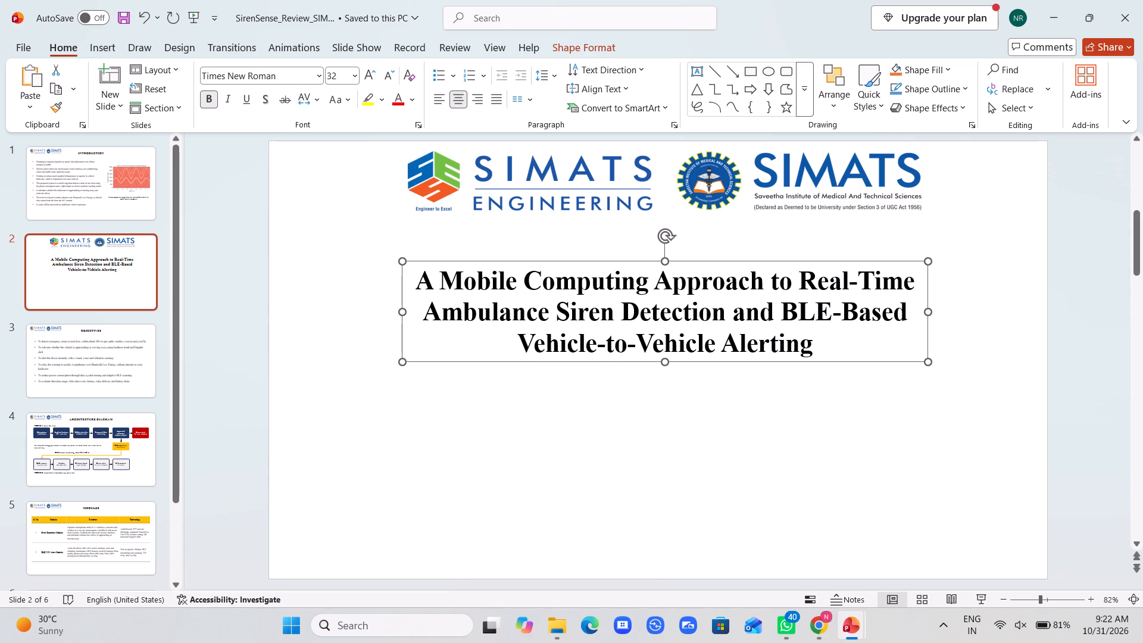
{"action": "left_click_drag", "start_coordinate": [701, 258], "coordinate": [702, 244]}
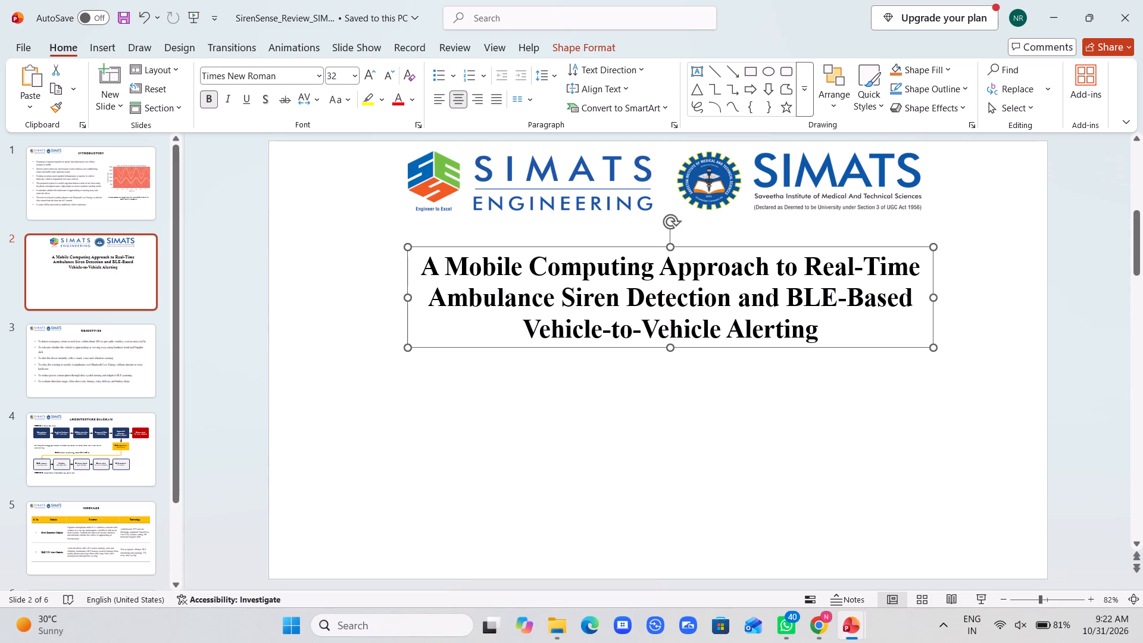
{"action": "left_click", "coordinate": [703, 379]}
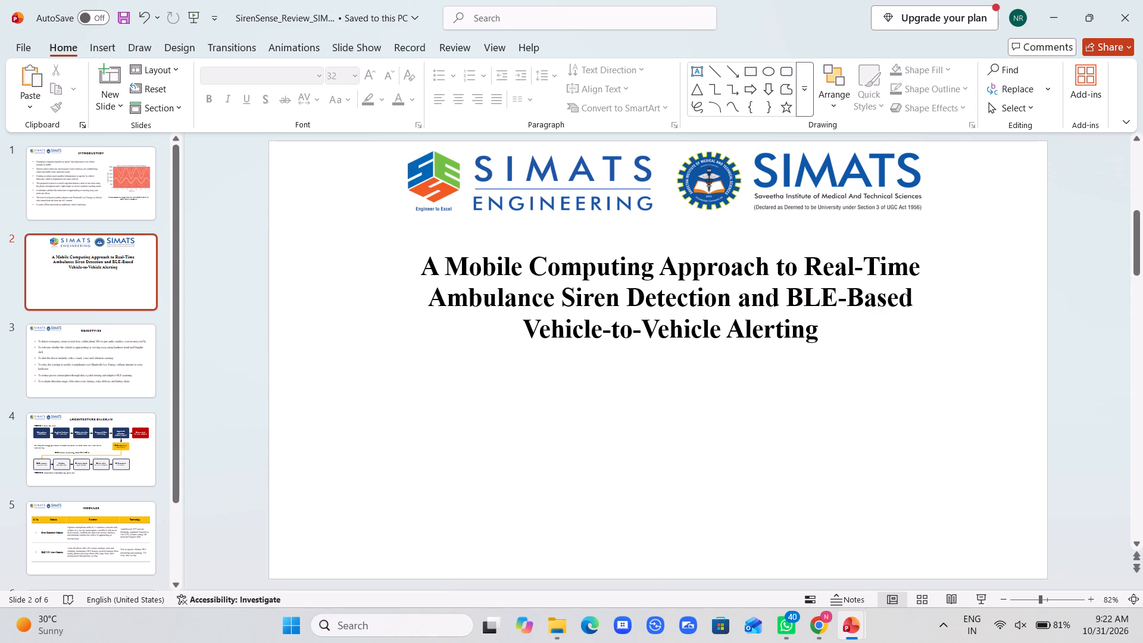
Move the project title's text box slightly down from the SIMATS logos, keeping it horizontally centred beneath them.
{"action": "left_click_drag", "start_coordinate": [676, 245], "coordinate": [676, 260]}
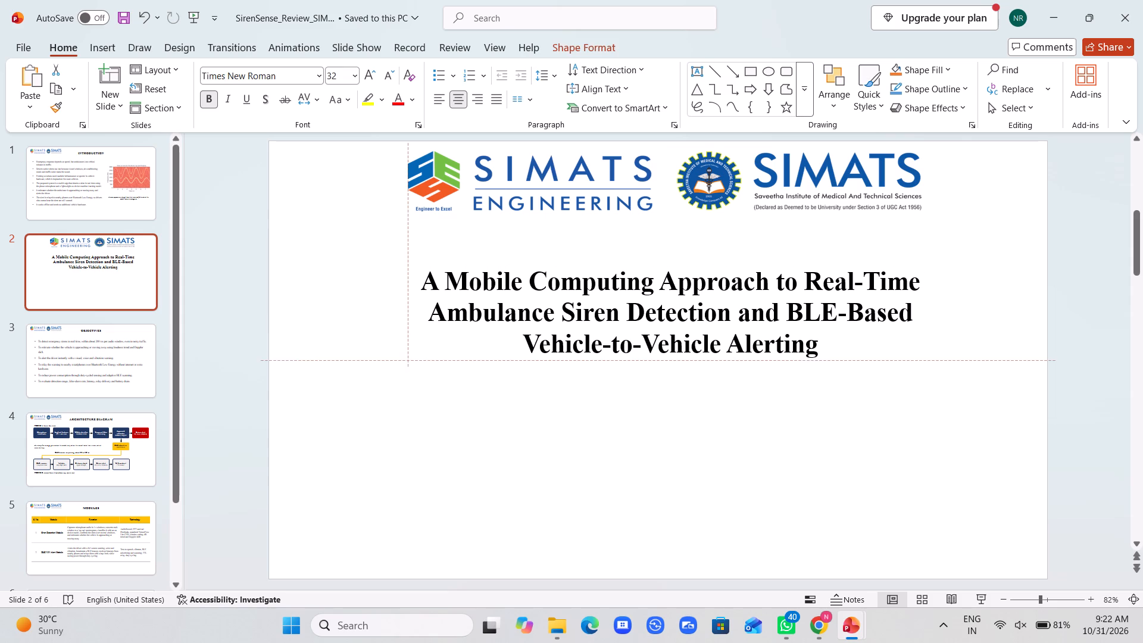
{"action": "left_click_drag", "start_coordinate": [676, 260], "coordinate": [670, 254]}
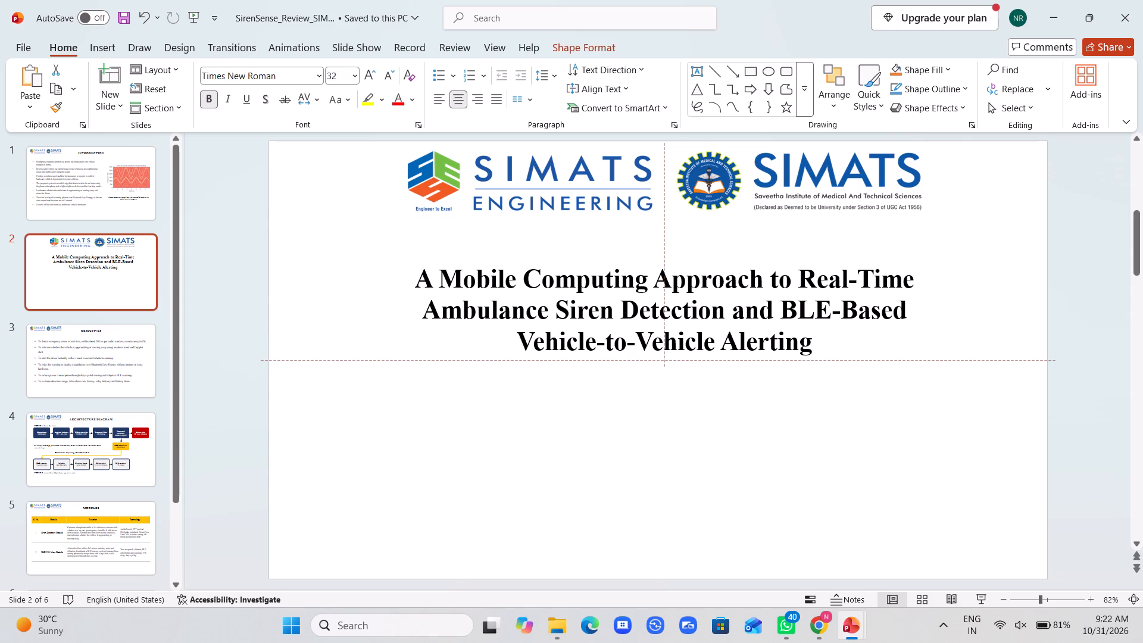
{"action": "left_click_drag", "start_coordinate": [670, 254], "coordinate": [677, 257]}
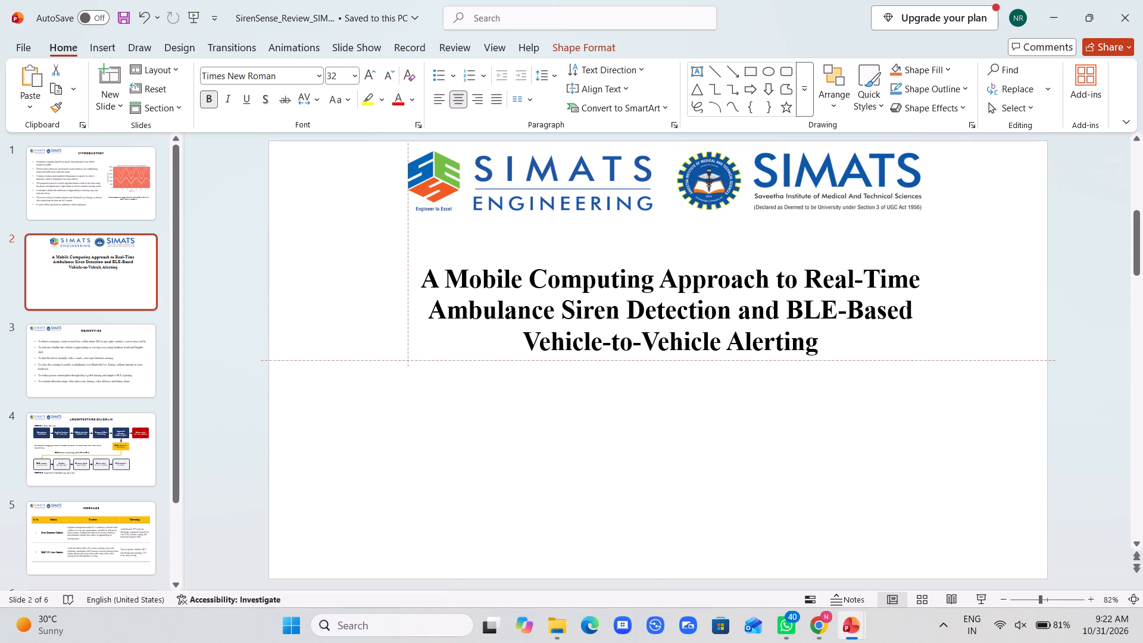
{"action": "left_click_drag", "start_coordinate": [677, 257], "coordinate": [677, 257]}
{"action": "left_click", "coordinate": [710, 444]}
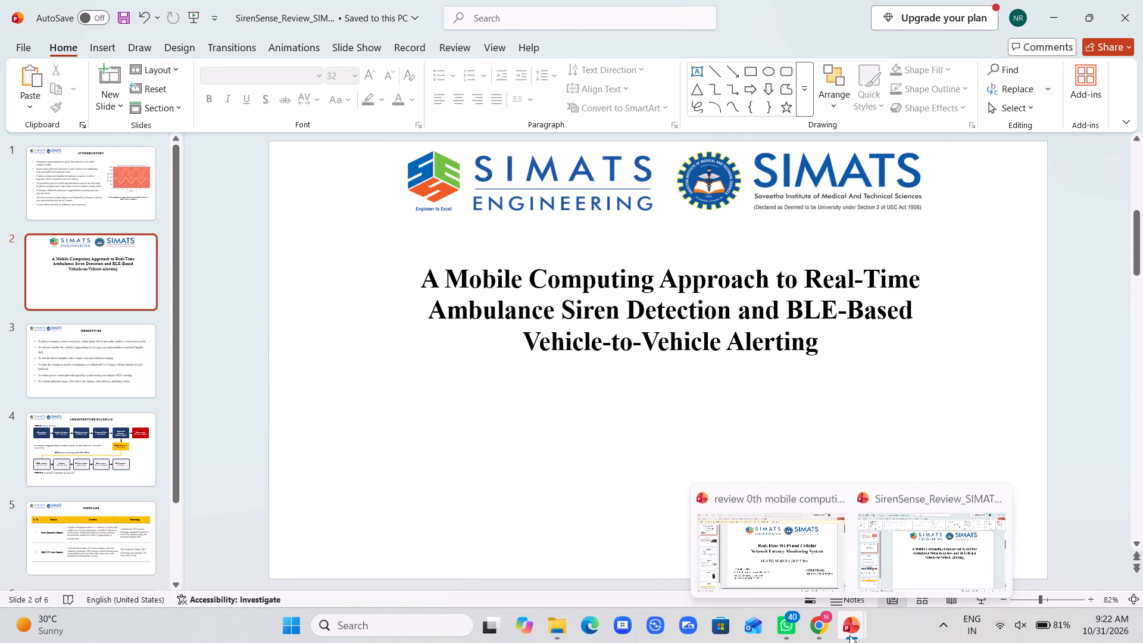
Check the presenter block on the mobile computing review's title slide, and draw a text box in the lower-left area of the SirenSense title slide.
{"action": "left_click", "coordinate": [780, 578]}
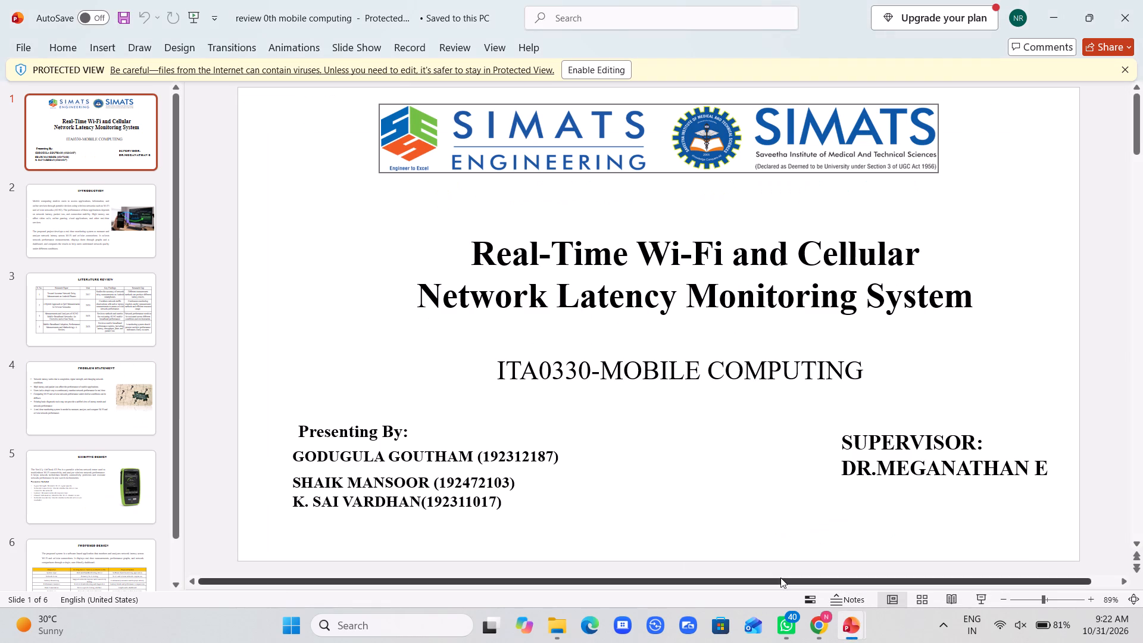
{"action": "left_click", "coordinate": [475, 485]}
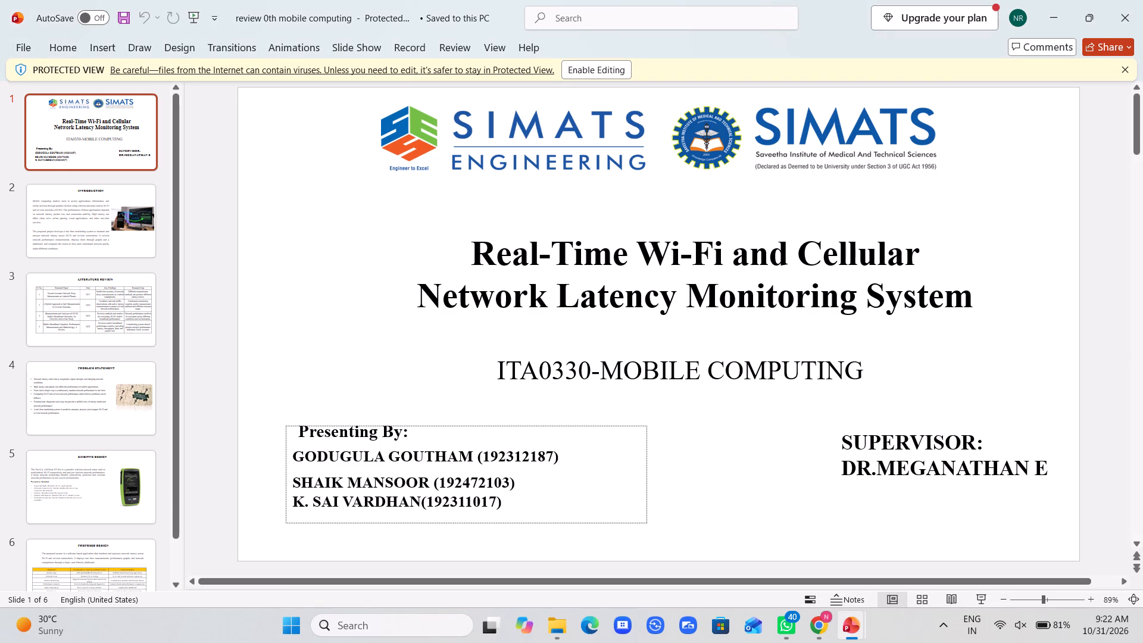
{"action": "left_click_drag", "start_coordinate": [504, 504], "coordinate": [492, 502]}
{"action": "left_click_drag", "start_coordinate": [492, 502], "coordinate": [491, 502]}
{"action": "left_click", "coordinate": [707, 541]}
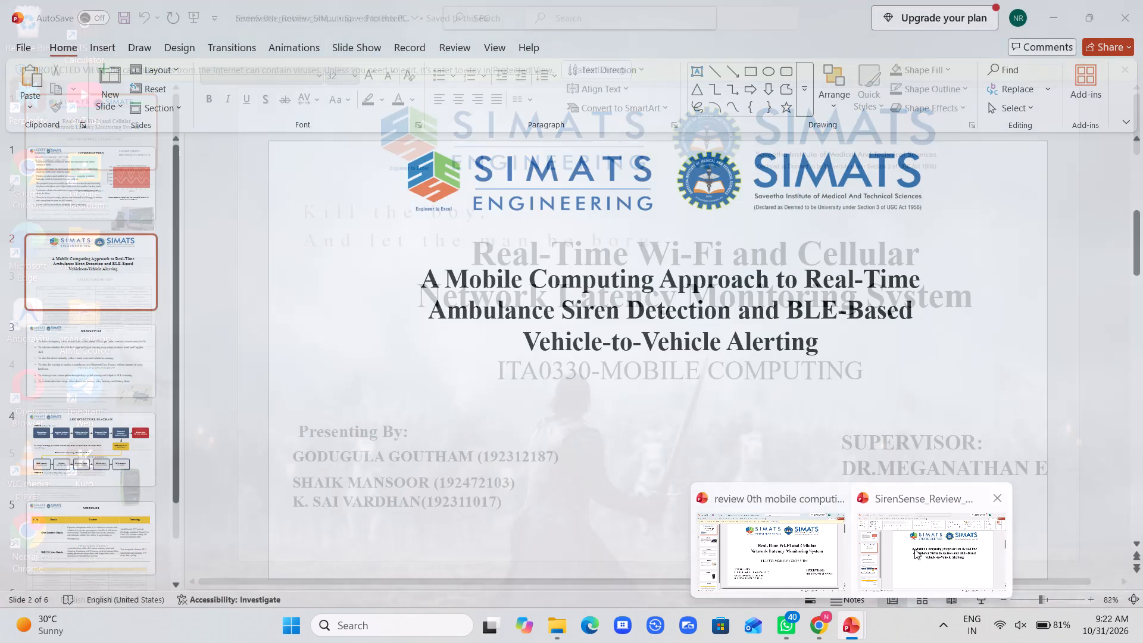
{"action": "left_click", "coordinate": [914, 549]}
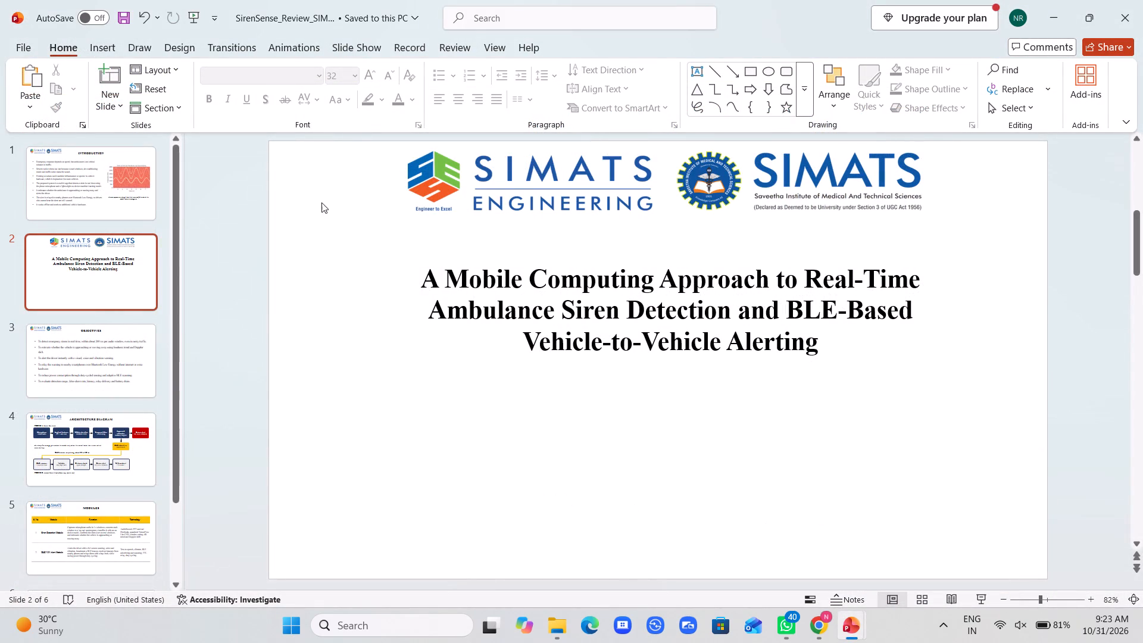
{"action": "left_click", "coordinate": [107, 43]}
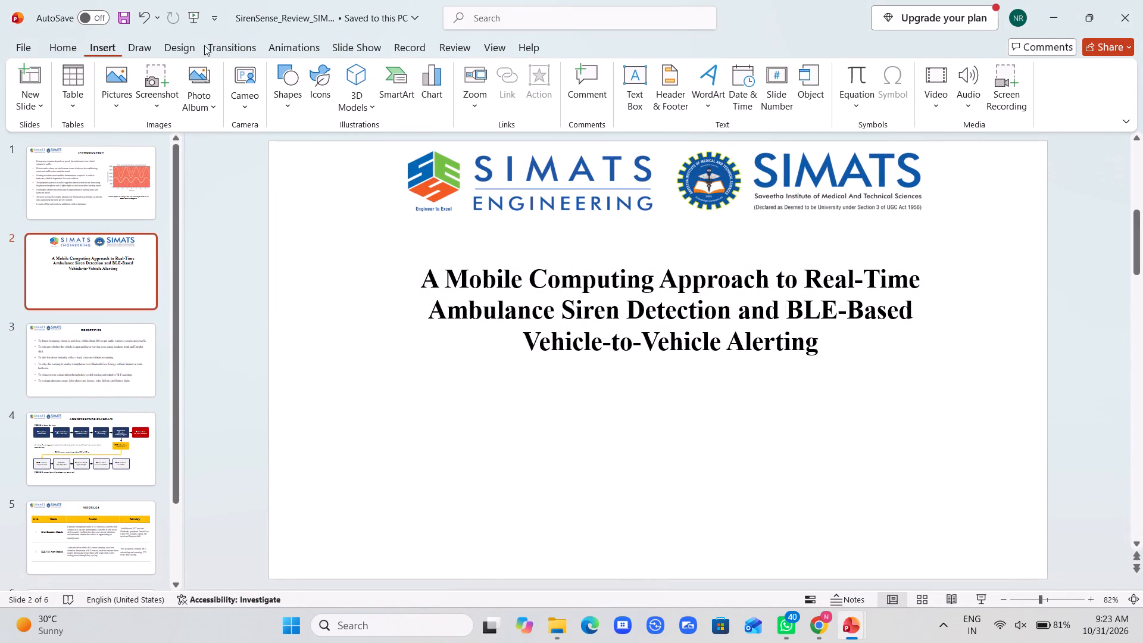
{"action": "left_click", "coordinate": [645, 77]}
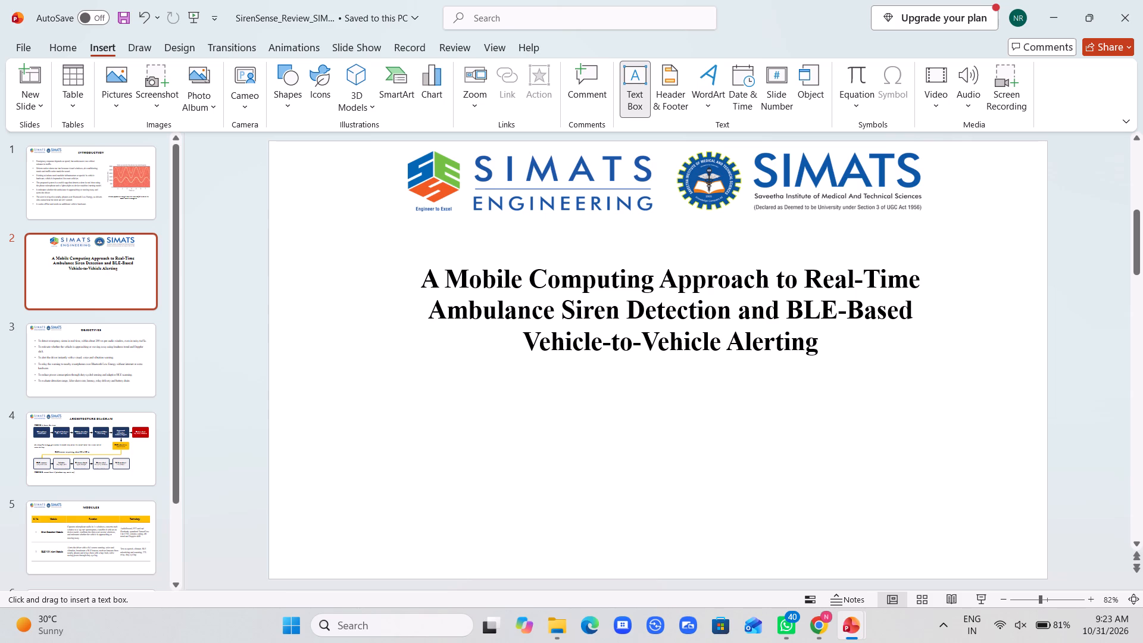
{"action": "left_click_drag", "start_coordinate": [281, 444], "coordinate": [456, 543]}
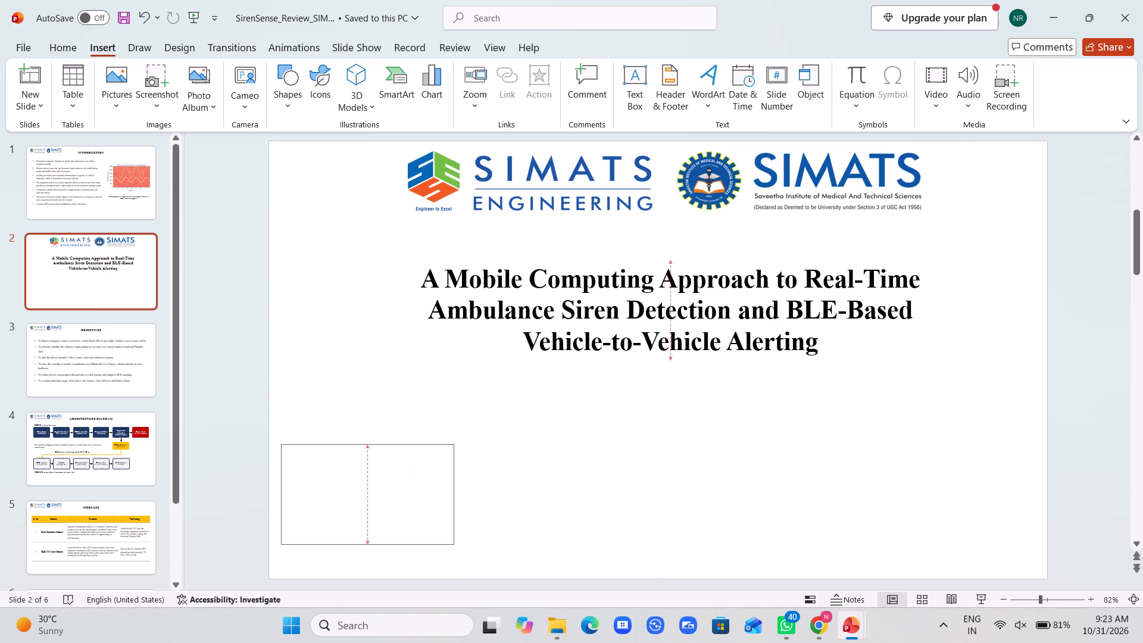
Draw a text box in the slide's lower-left area, about a third of the slide wide, and enter "Presented By:".
{"action": "left_click_drag", "start_coordinate": [456, 543], "coordinate": [535, 566]}
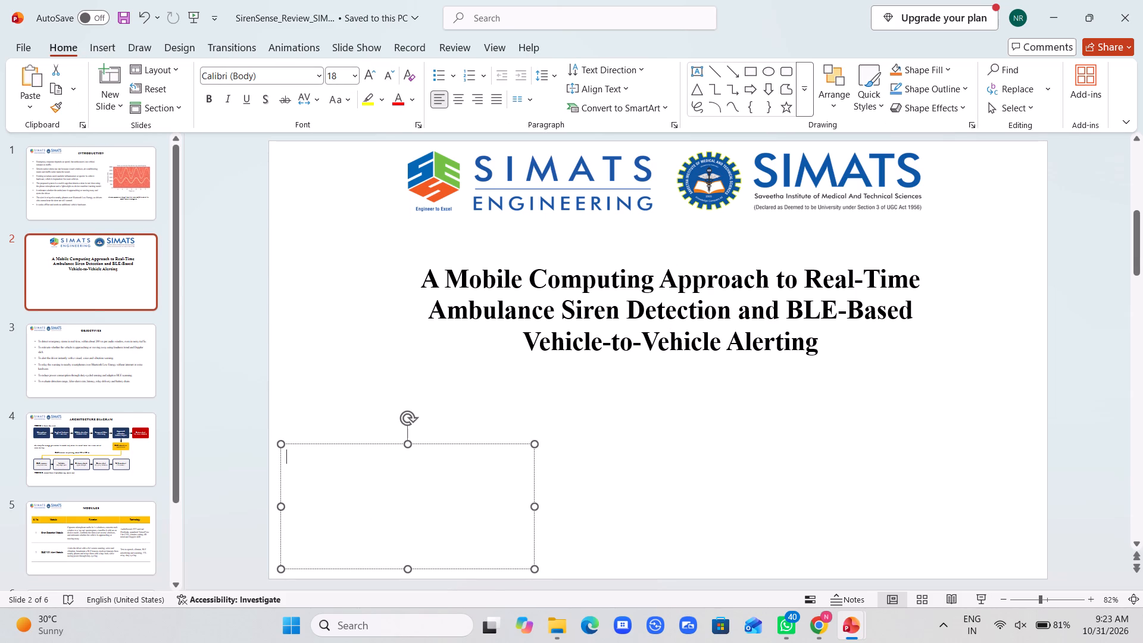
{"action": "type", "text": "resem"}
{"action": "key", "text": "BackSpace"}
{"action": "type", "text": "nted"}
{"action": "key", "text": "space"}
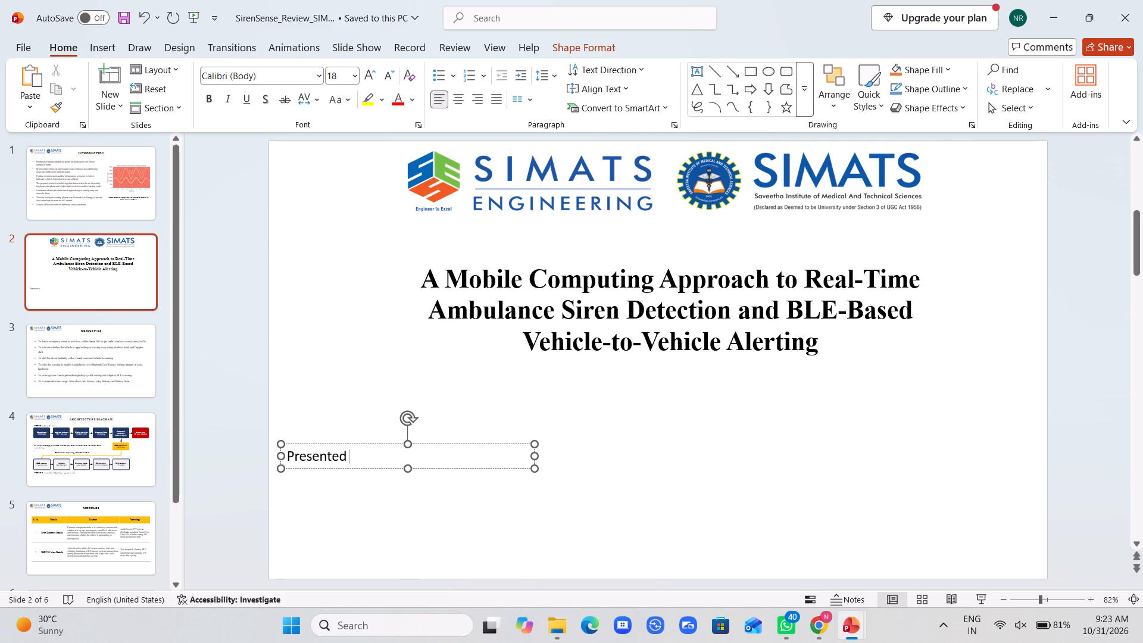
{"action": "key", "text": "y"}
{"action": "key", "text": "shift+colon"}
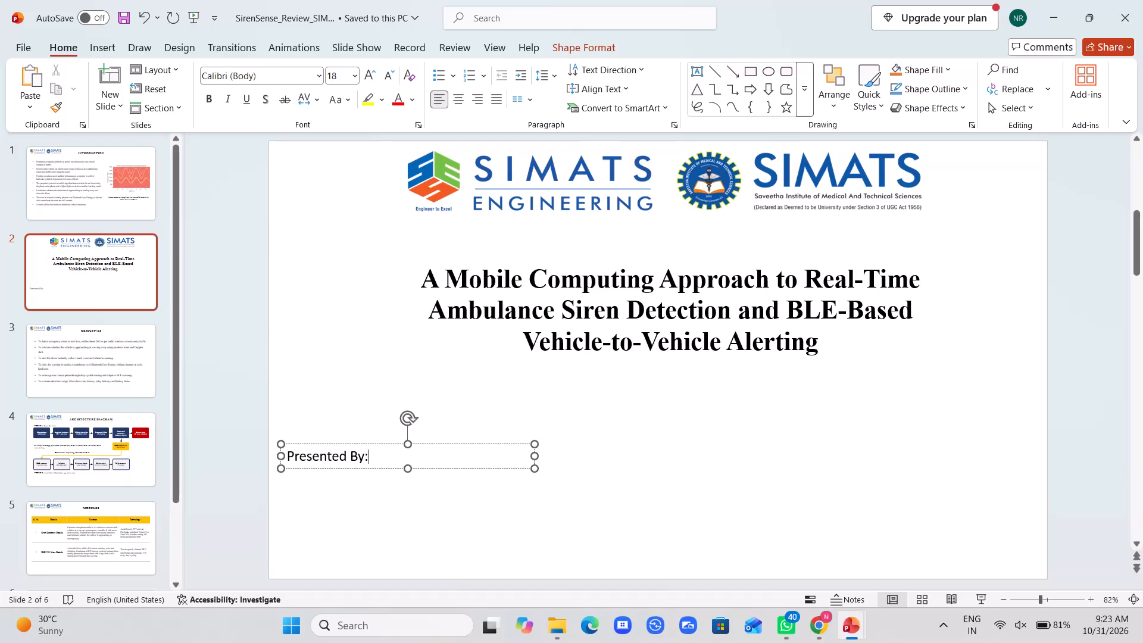
Format the "Presented By:" text in Times New Roman, bold, size 22.
{"action": "left_click_drag", "start_coordinate": [367, 457], "coordinate": [294, 458]}
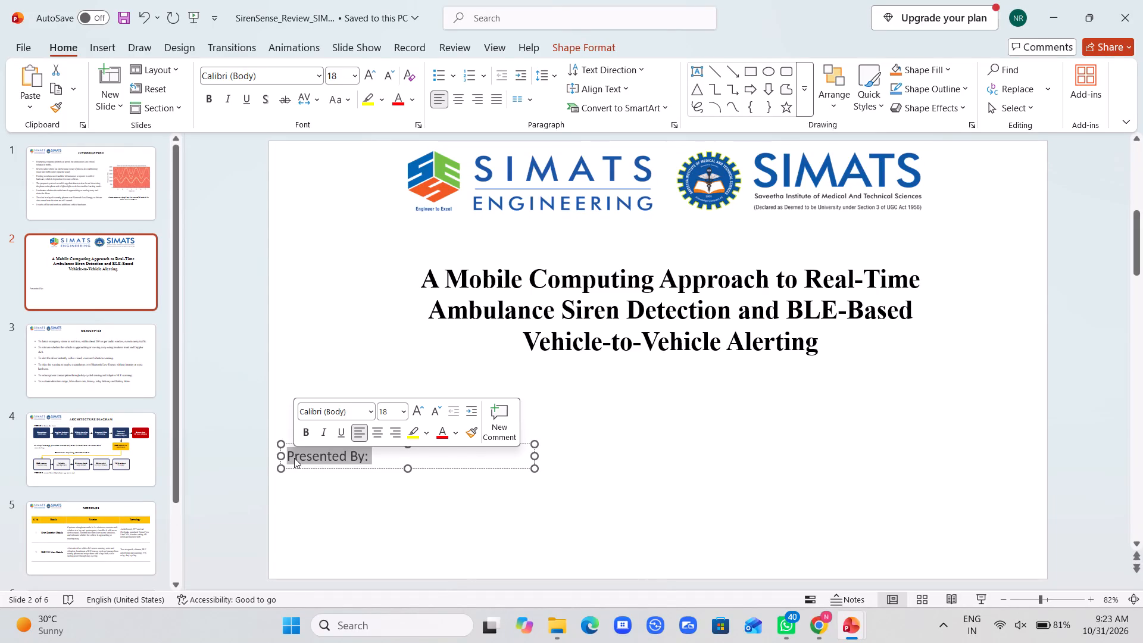
{"action": "left_click", "coordinate": [336, 414]}
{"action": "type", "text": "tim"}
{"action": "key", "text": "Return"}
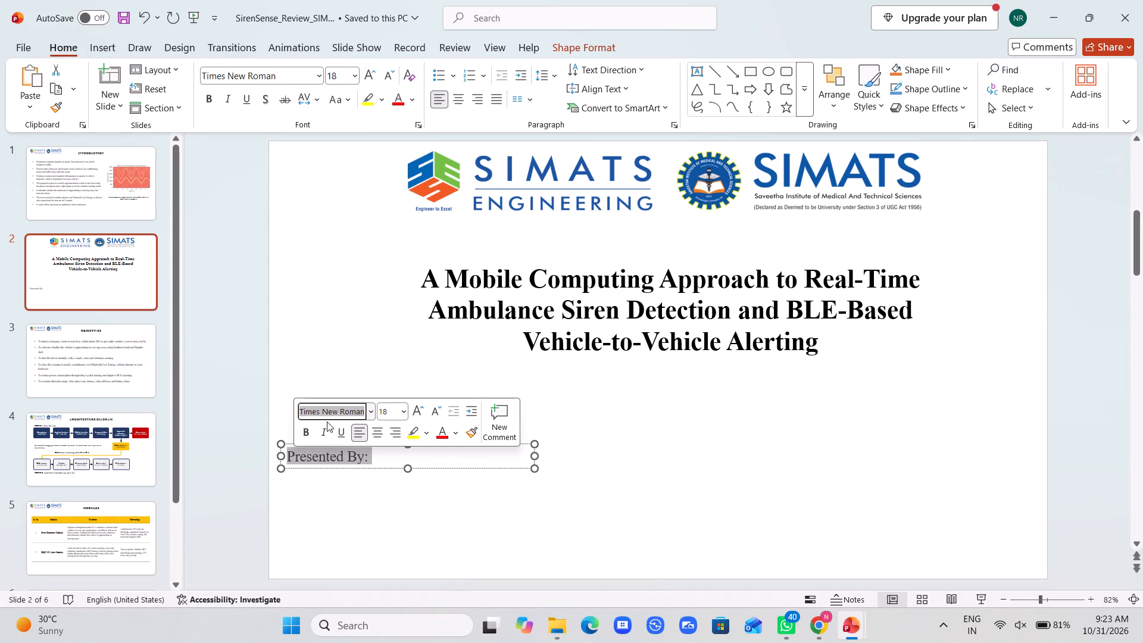
{"action": "left_click", "coordinate": [310, 428]}
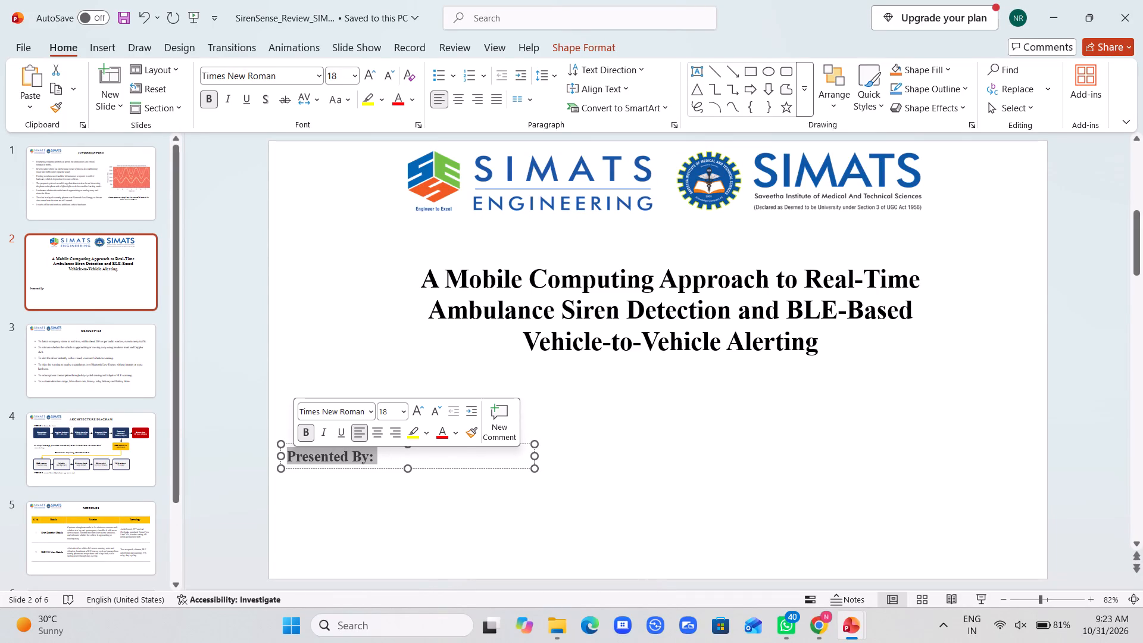
{"action": "left_click", "coordinate": [392, 413]}
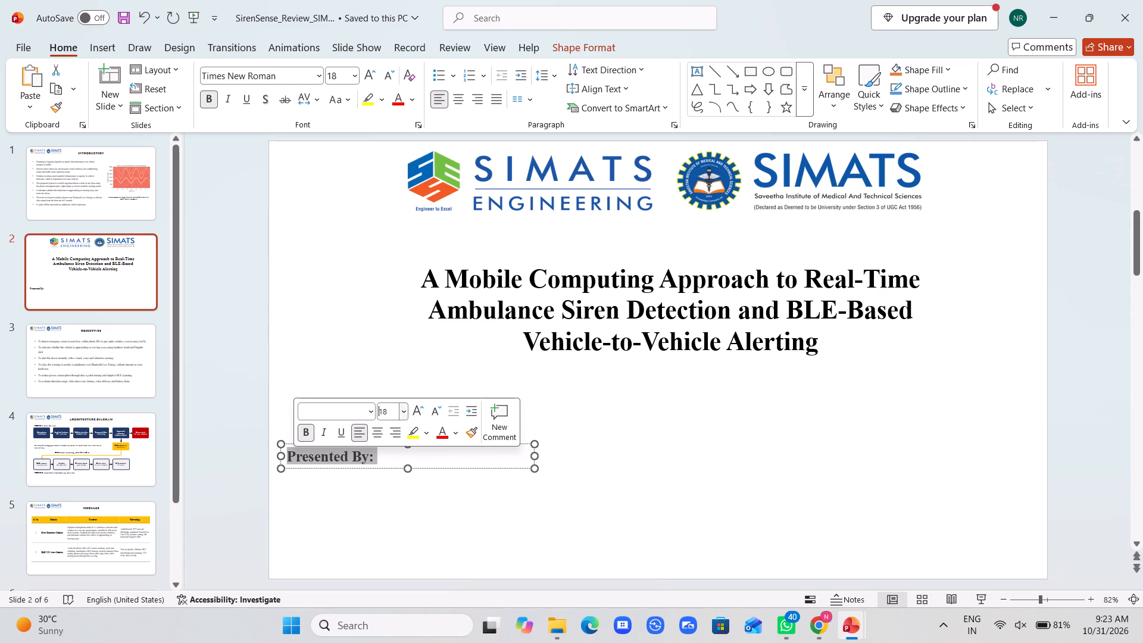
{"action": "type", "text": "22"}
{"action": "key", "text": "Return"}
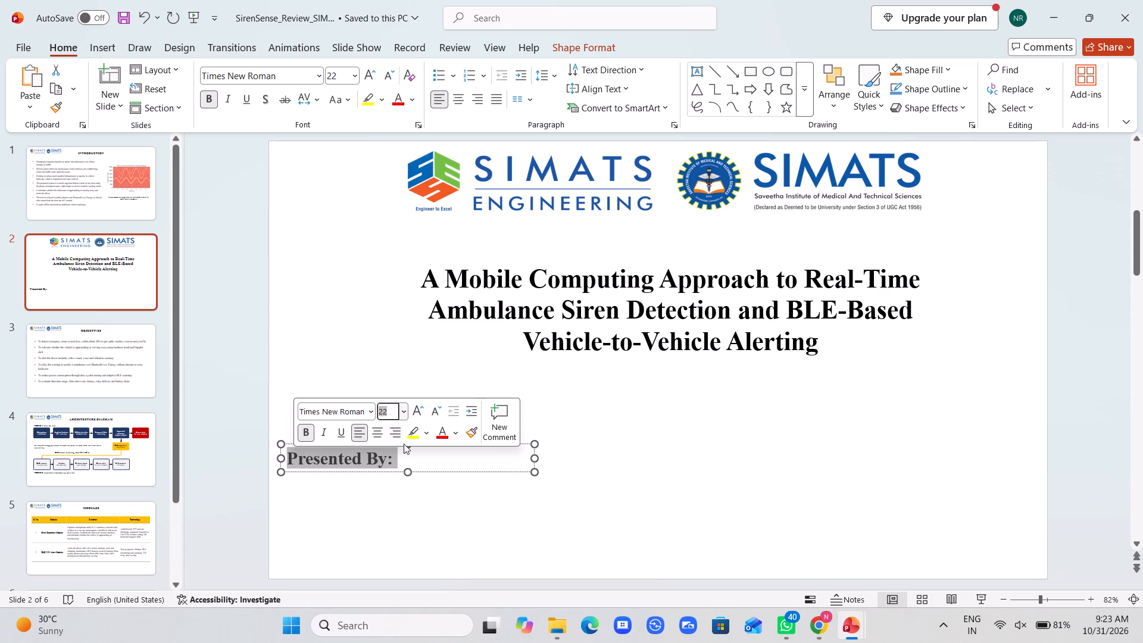
Add a line below "Presented By:" with the presenter's name followed by the registration number in parentheses.
{"action": "left_click", "coordinate": [399, 461]}
{"action": "left_click", "coordinate": [392, 460]}
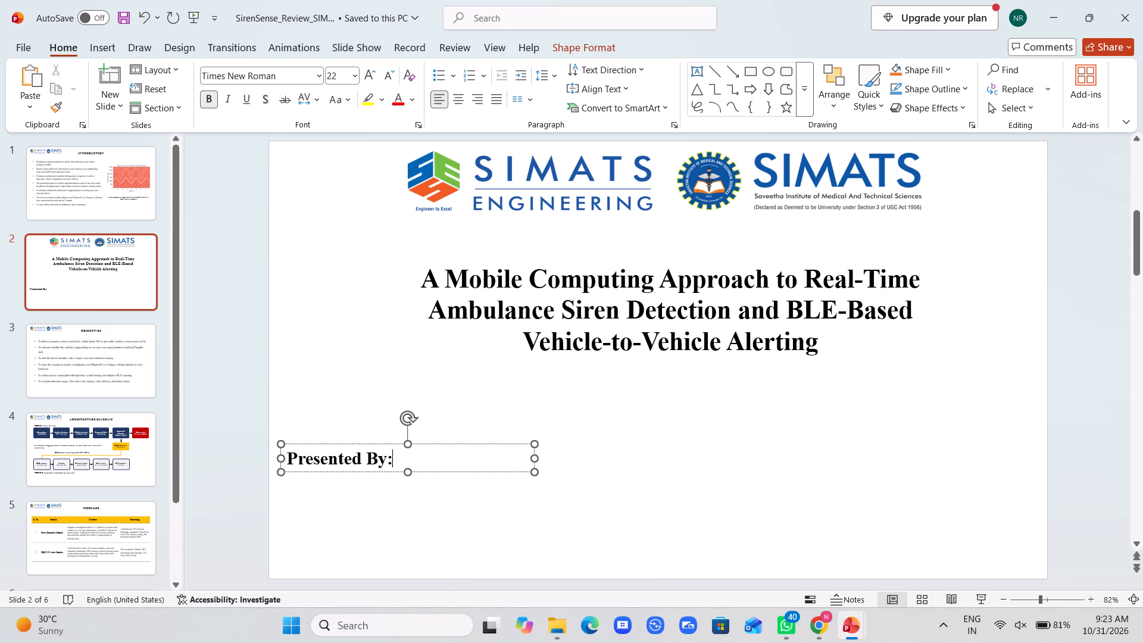
{"action": "key", "text": "Return"}
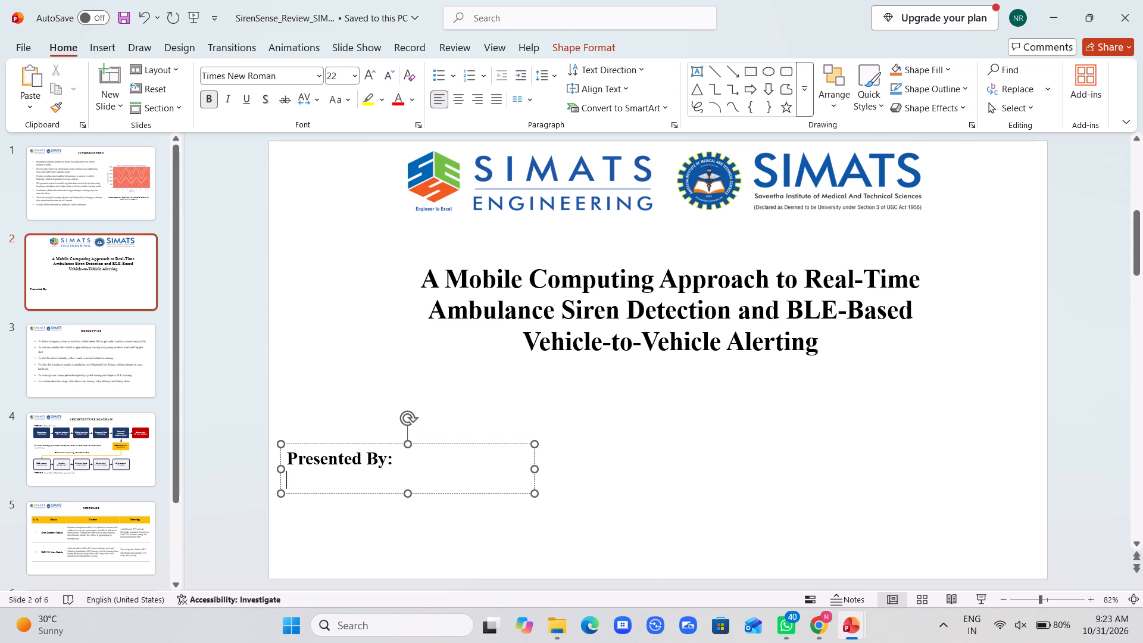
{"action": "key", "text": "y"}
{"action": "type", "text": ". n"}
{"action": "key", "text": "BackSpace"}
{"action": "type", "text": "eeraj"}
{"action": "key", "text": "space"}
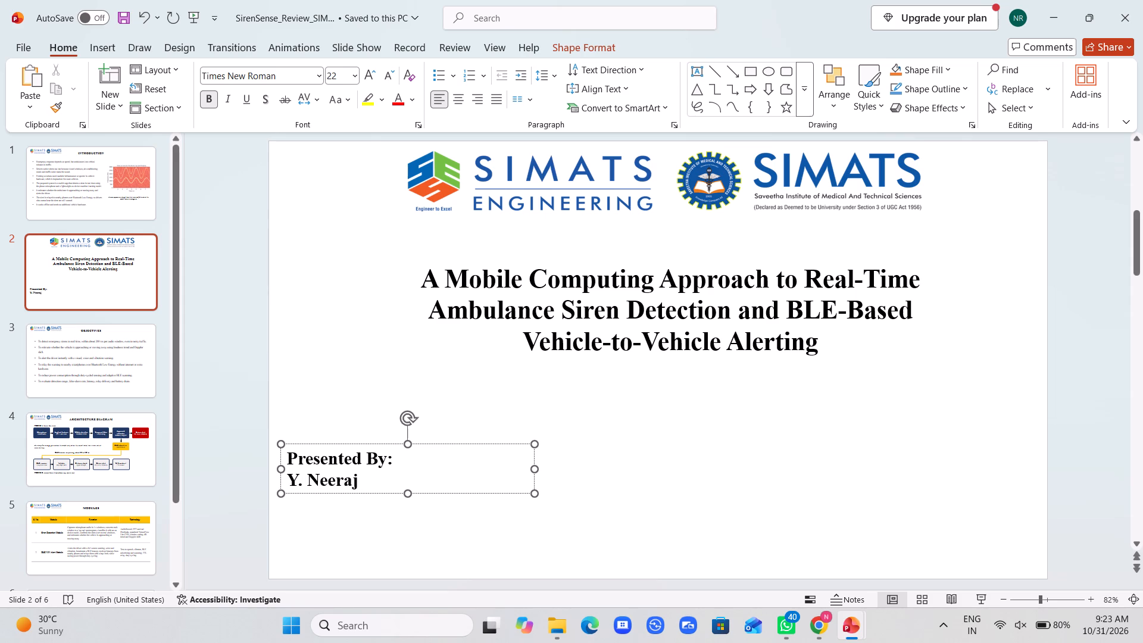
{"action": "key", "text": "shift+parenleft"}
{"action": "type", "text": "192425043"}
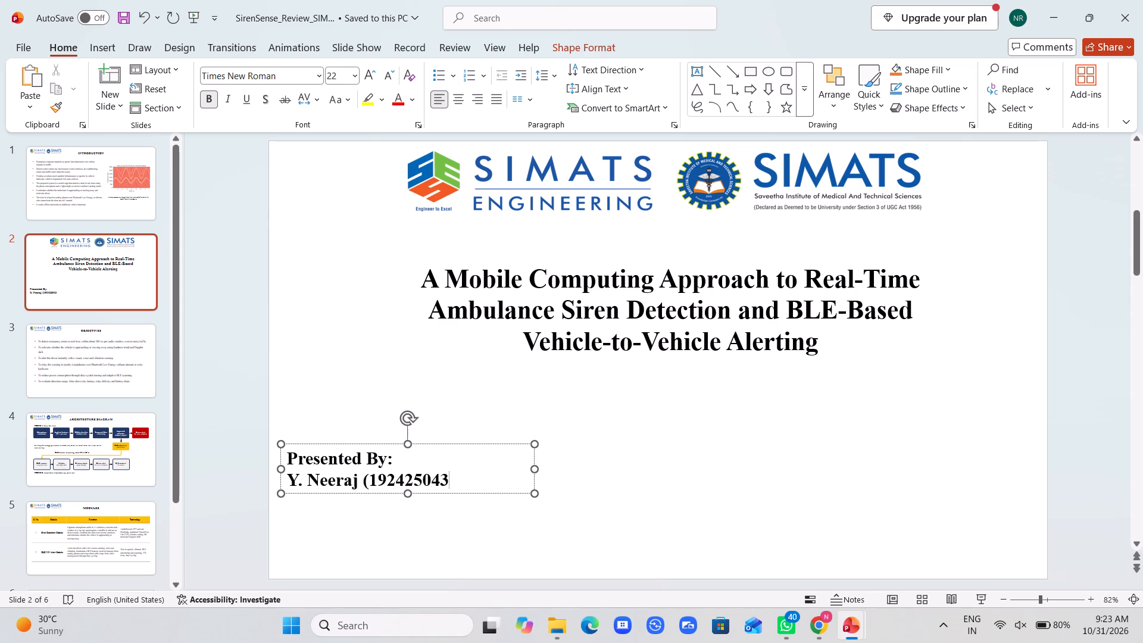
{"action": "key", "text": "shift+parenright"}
Remove the bold formatting from the presenter's name and registration number line.
{"action": "left_click", "coordinate": [452, 479]}
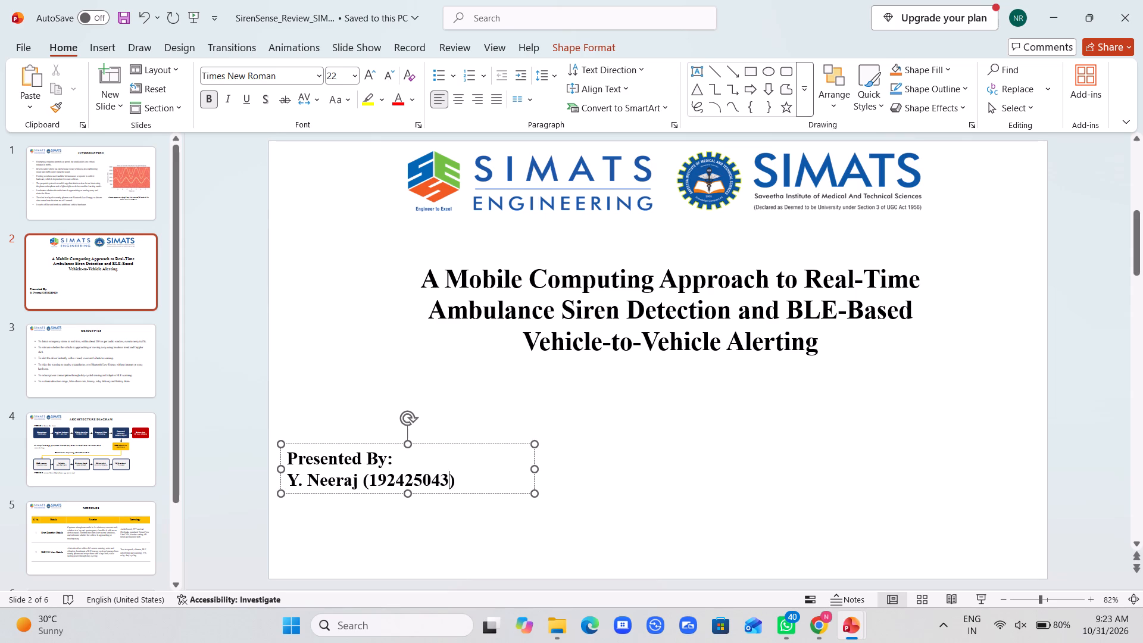
{"action": "left_click", "coordinate": [454, 479]}
{"action": "left_click_drag", "start_coordinate": [454, 479], "coordinate": [344, 483]}
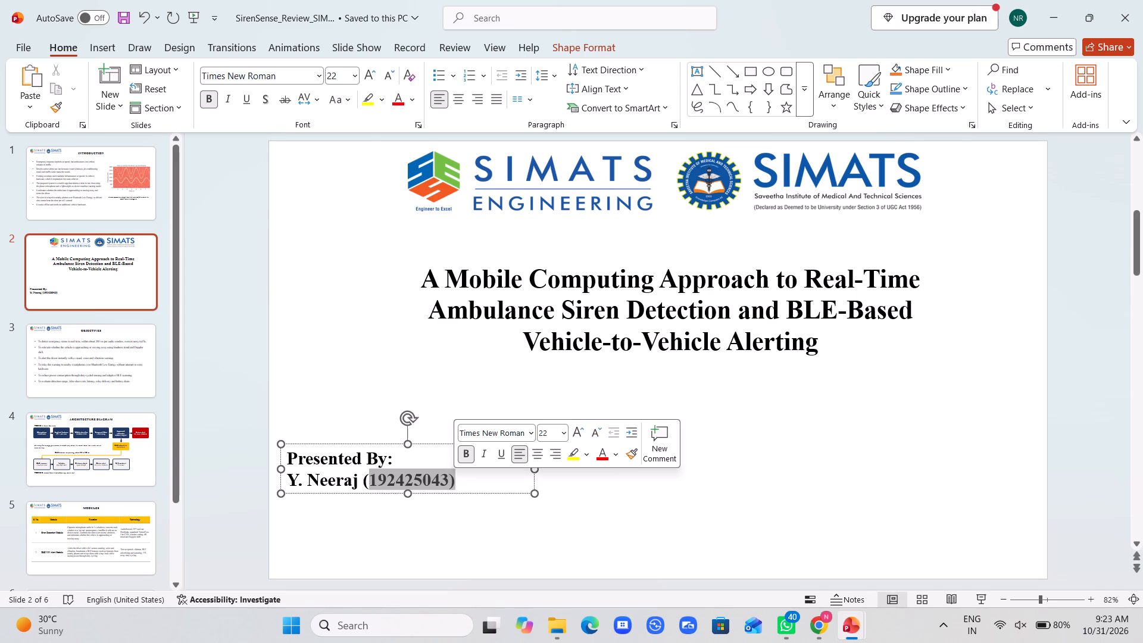
{"action": "left_click_drag", "start_coordinate": [344, 483], "coordinate": [277, 485]}
{"action": "left_click", "coordinate": [281, 465]}
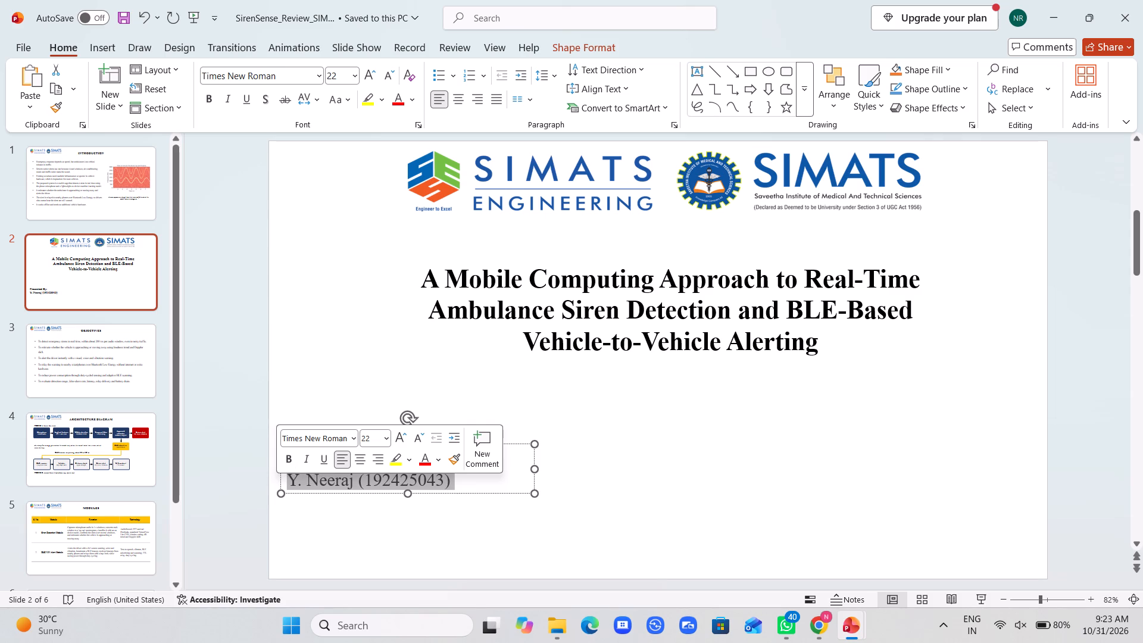
Add an empty line below the presenter's name and registration number, keeping that line's text intact.
{"action": "left_click", "coordinate": [449, 478]}
{"action": "left_click", "coordinate": [449, 478]}
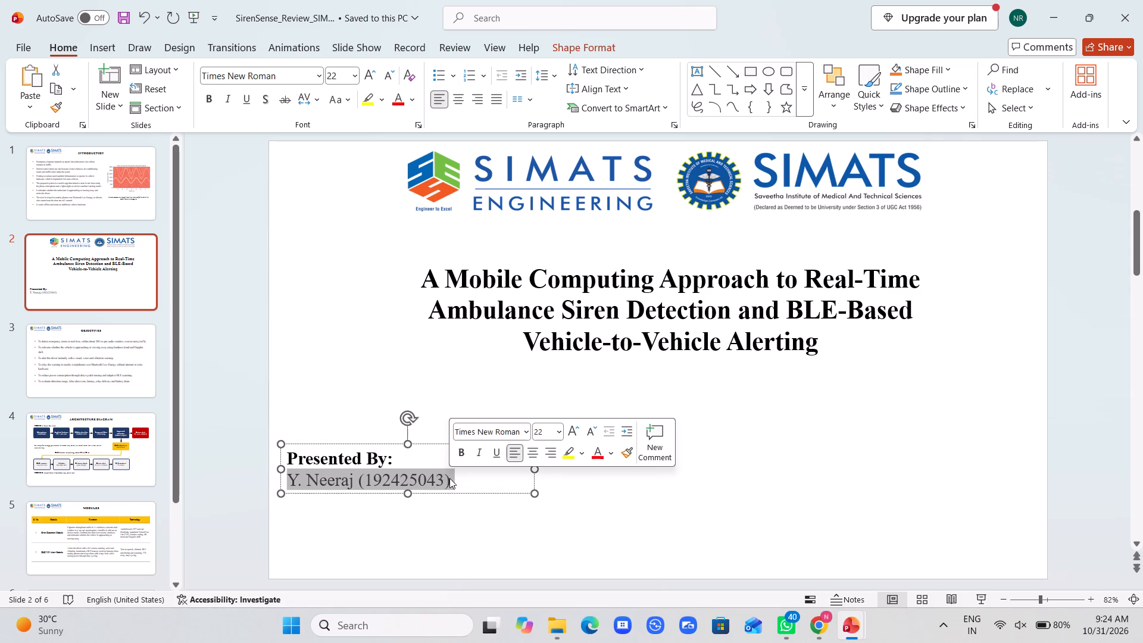
{"action": "key", "text": "Return"}
{"action": "key", "text": "ctrl+z"}
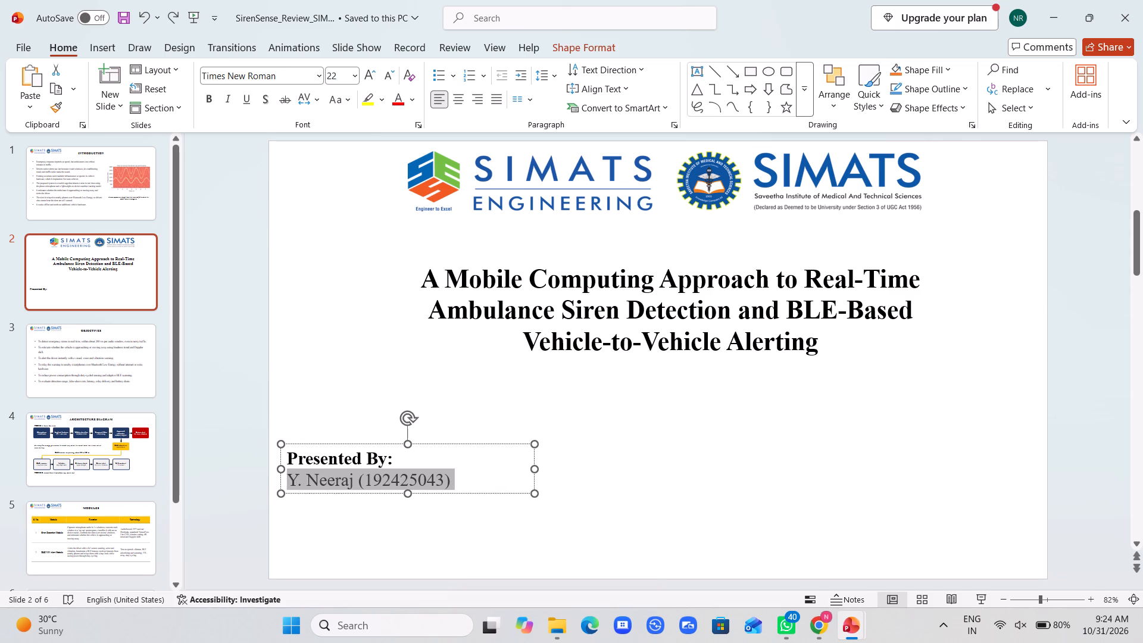
{"action": "left_click", "coordinate": [511, 473]}
{"action": "left_click", "coordinate": [452, 478]}
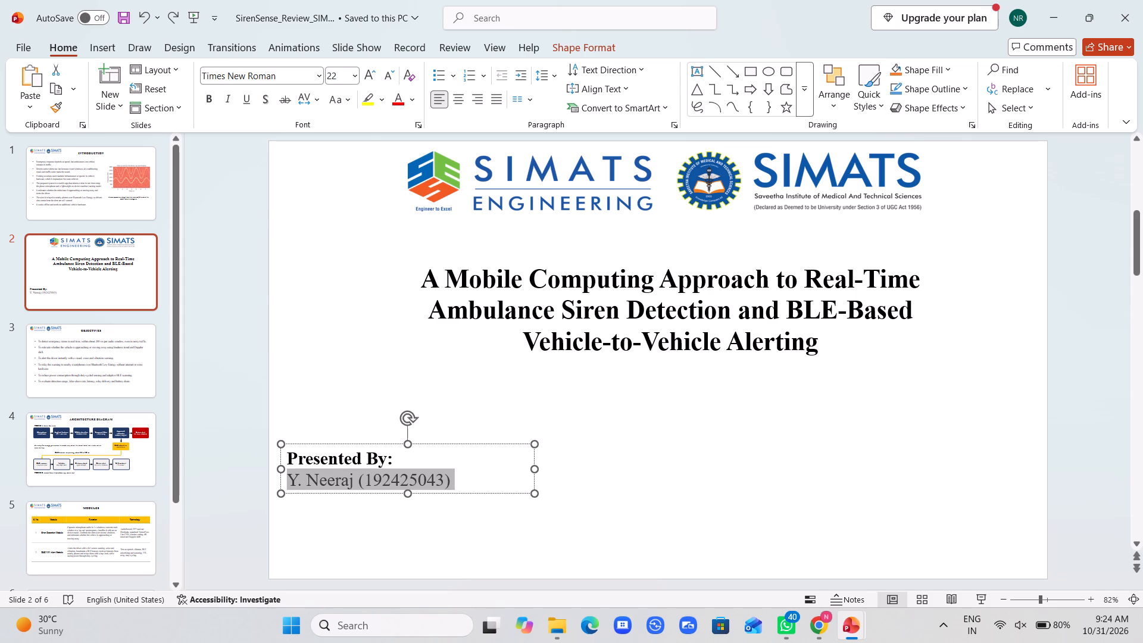
{"action": "left_click", "coordinate": [448, 478]}
{"action": "key", "text": "Return"}
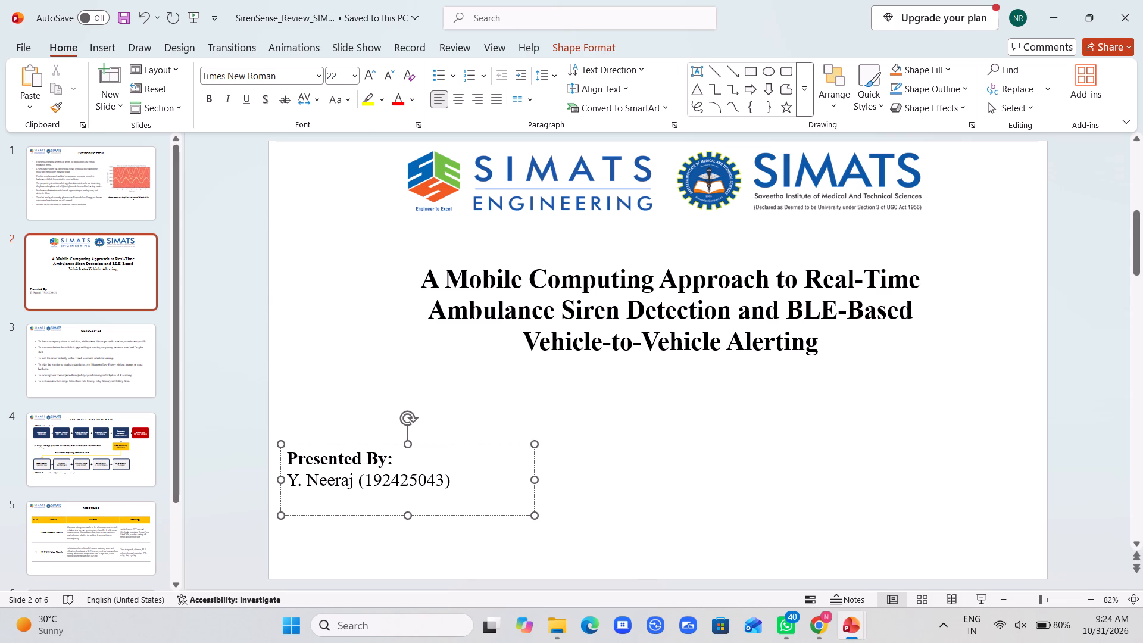
Add the second presenter's name followed by the registration number in parentheses on the empty line below the first presenter.
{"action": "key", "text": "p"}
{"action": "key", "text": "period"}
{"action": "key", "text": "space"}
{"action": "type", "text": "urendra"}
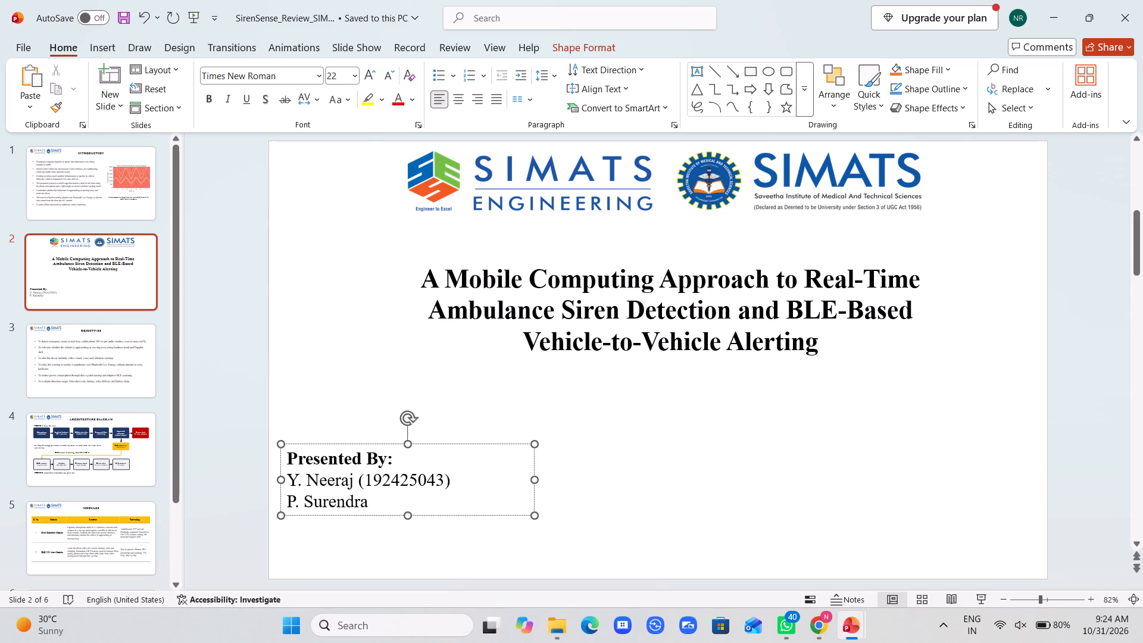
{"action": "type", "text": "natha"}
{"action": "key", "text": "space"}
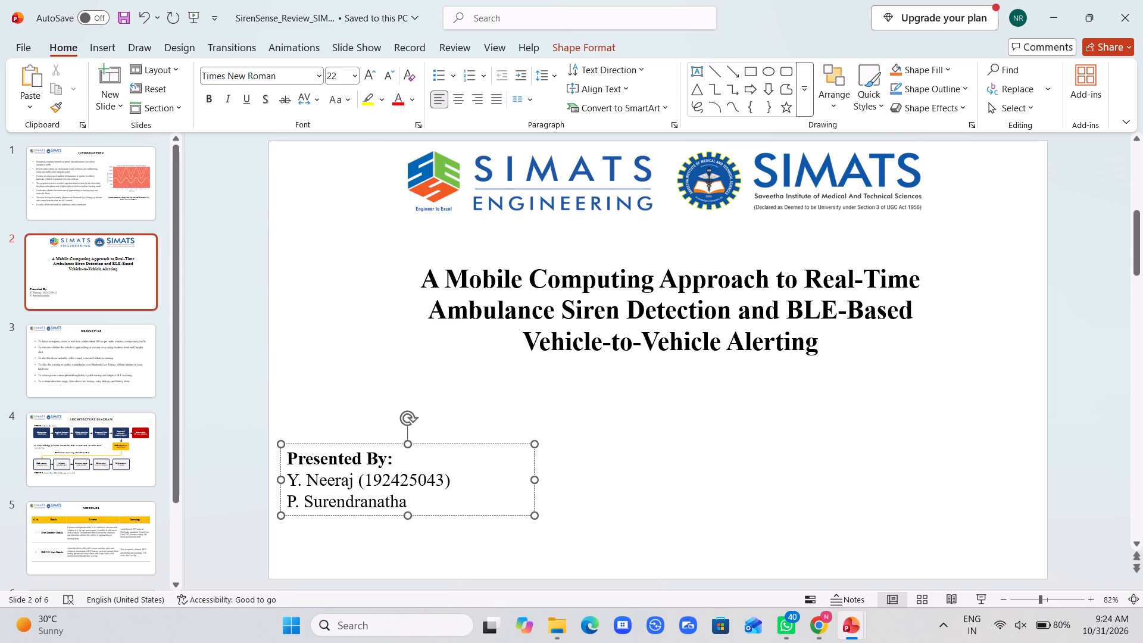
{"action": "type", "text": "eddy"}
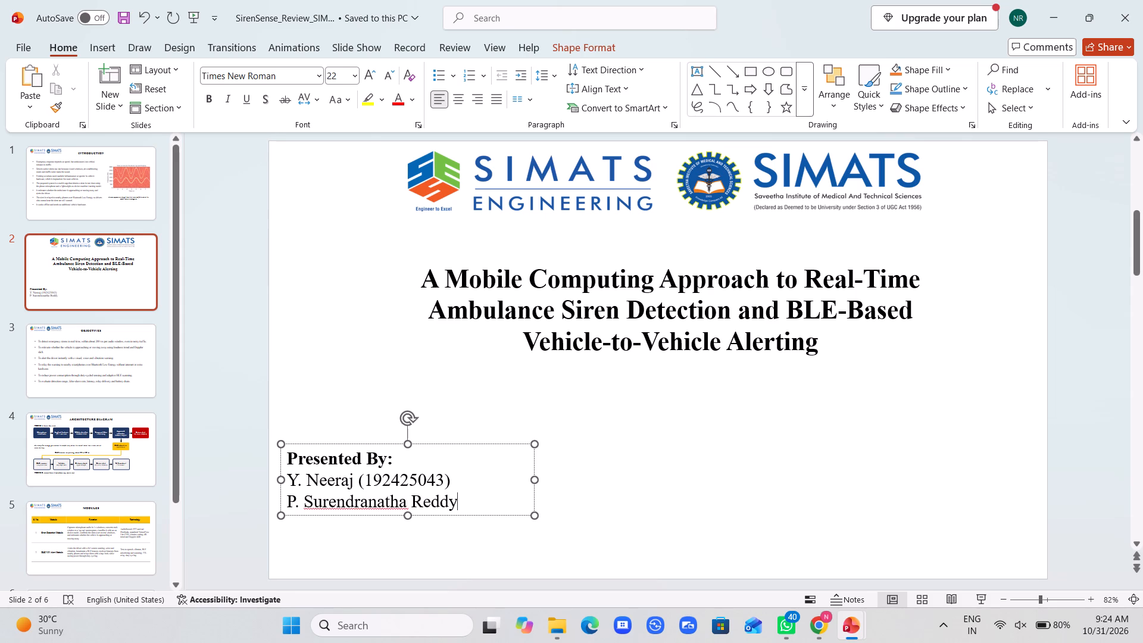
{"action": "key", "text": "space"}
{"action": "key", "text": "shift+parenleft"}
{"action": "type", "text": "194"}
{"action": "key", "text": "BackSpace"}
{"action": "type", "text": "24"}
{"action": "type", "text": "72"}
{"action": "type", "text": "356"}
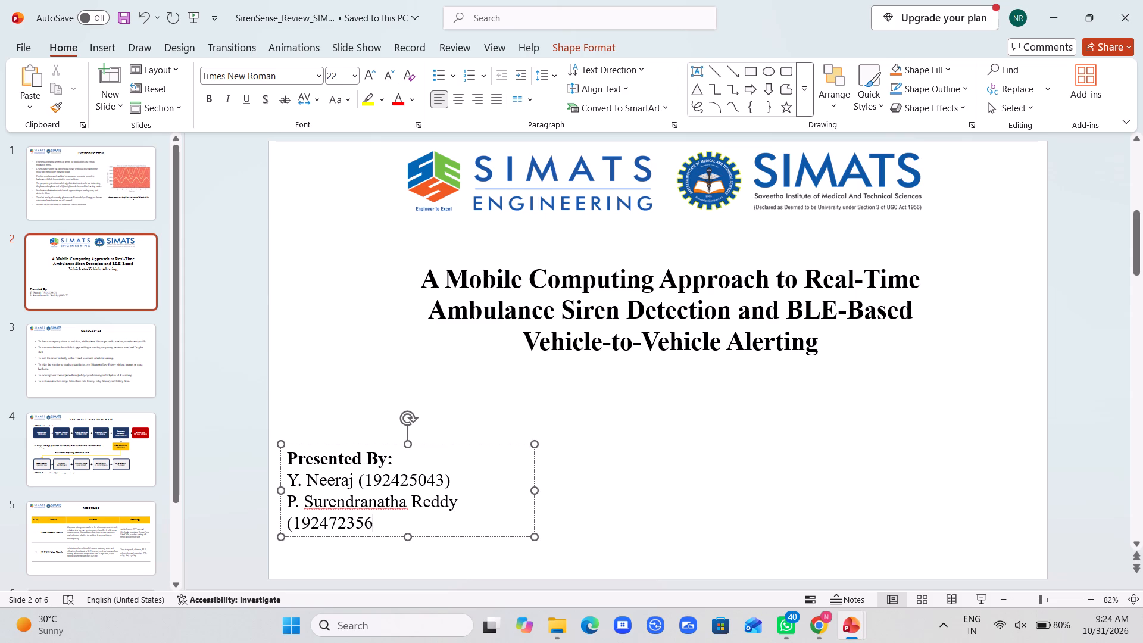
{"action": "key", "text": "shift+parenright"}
{"action": "left_click", "coordinate": [638, 555]}
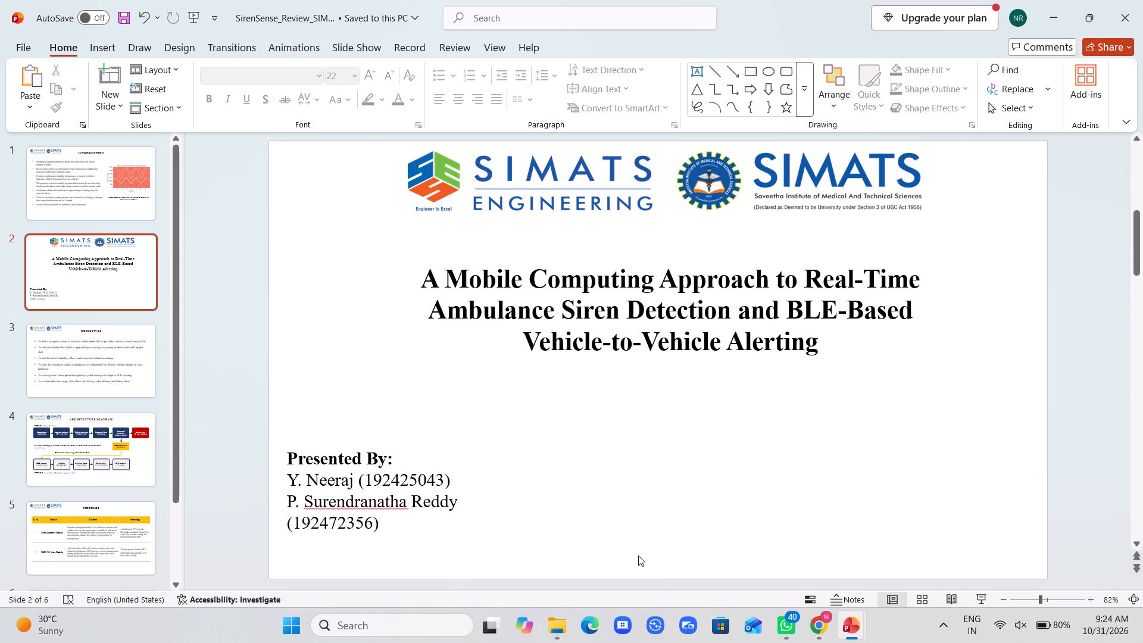
Shorten the second presenter's name by deleting the surname and the final "a" of the given name.
{"action": "left_click", "coordinate": [455, 502]}
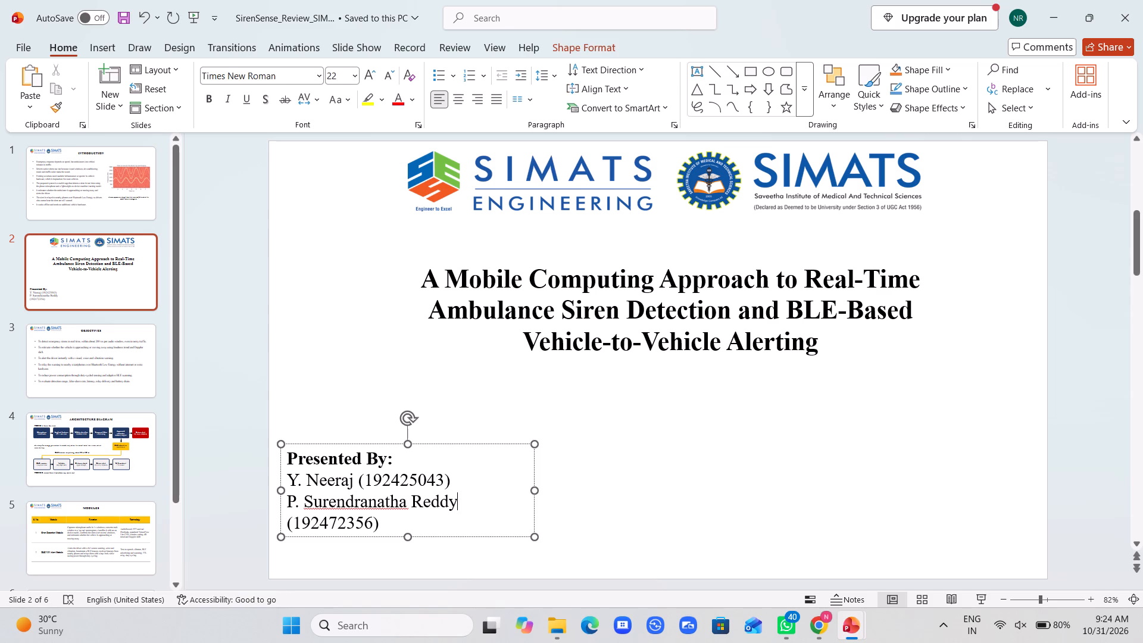
{"action": "key", "text": "BackSpace"}
{"action": "key", "text": "BackSpace"}
{"action": "key", "text": "BackSpace"}
{"action": "key", "text": "BackSpace"}
{"action": "key", "text": "BackSpace"}
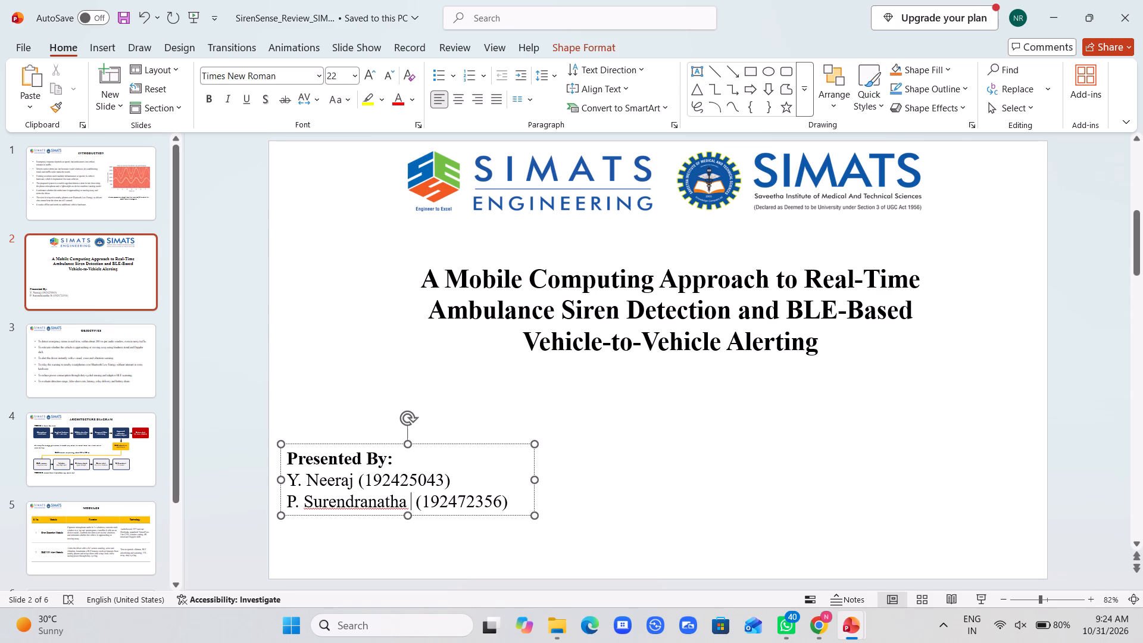
{"action": "left_click", "coordinate": [475, 545]}
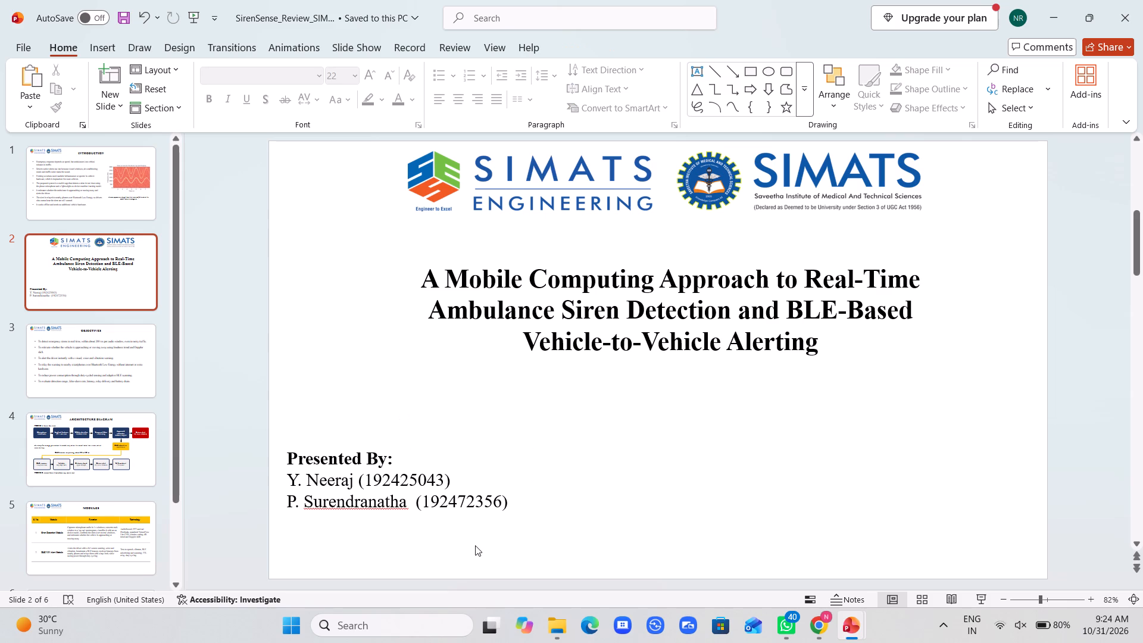
{"action": "left_click", "coordinate": [405, 507]}
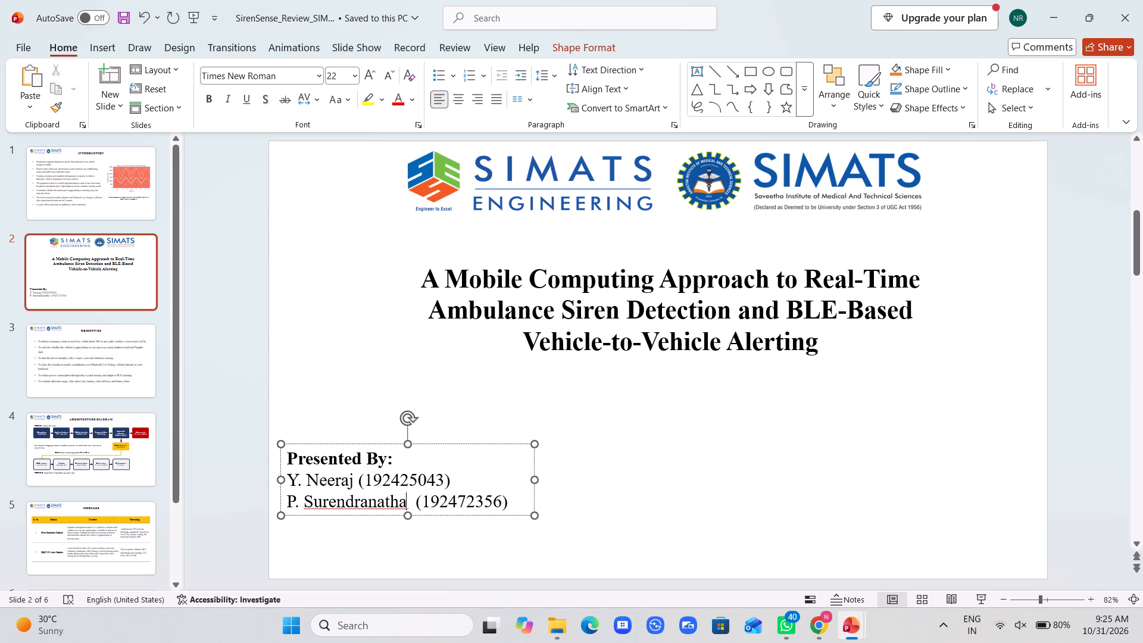
{"action": "key", "text": "BackSpace"}
{"action": "left_click", "coordinate": [455, 548]}
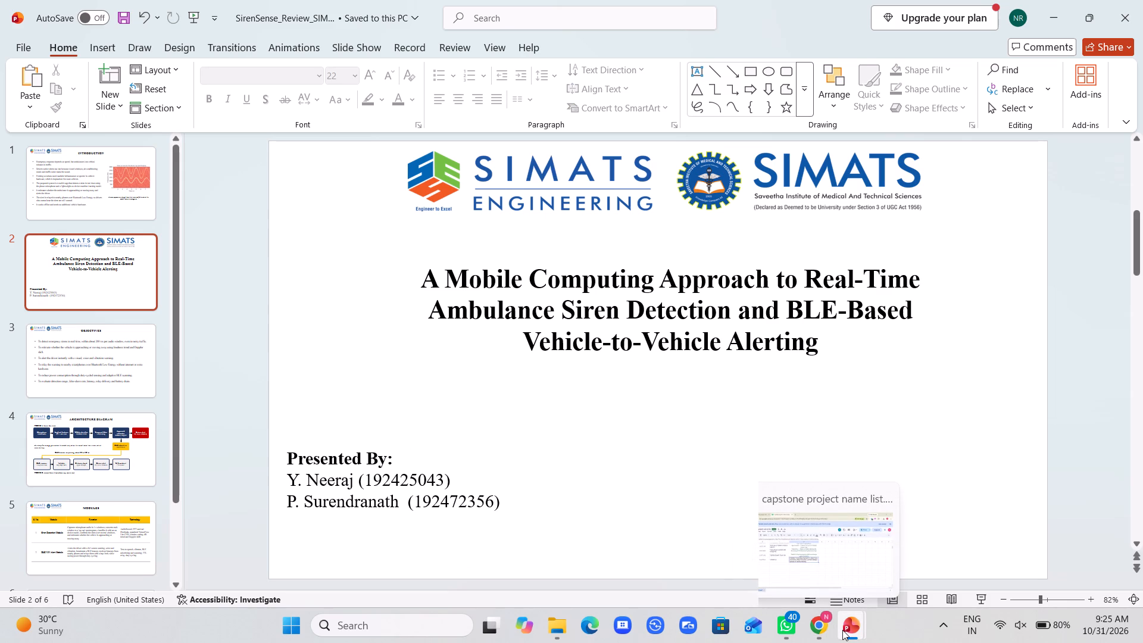
Switch to the mobile computing review presentation and copy the "SUPERVISOR:" heading from its title slide.
{"action": "left_click", "coordinate": [810, 587]}
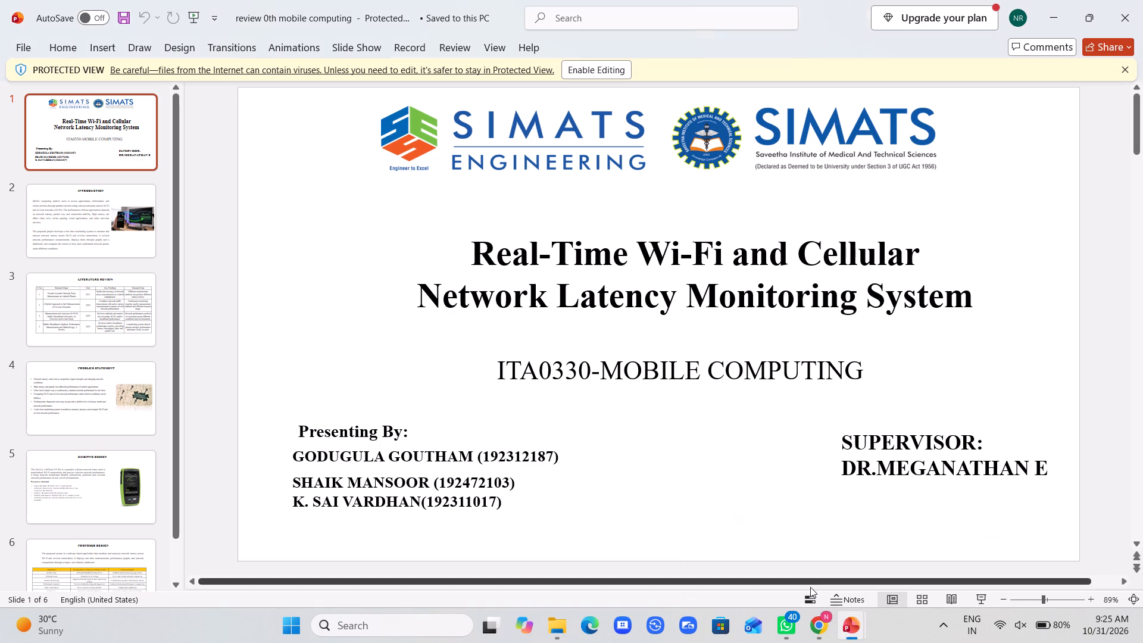
{"action": "left_click", "coordinate": [943, 452]}
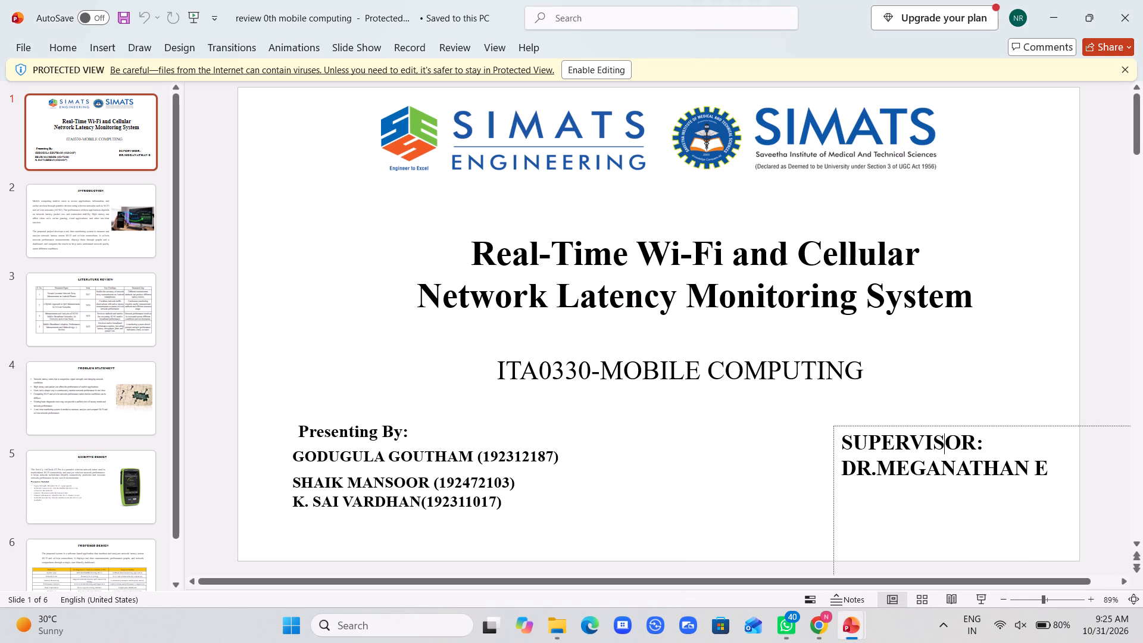
{"action": "left_click", "coordinate": [990, 447]}
{"action": "left_click_drag", "start_coordinate": [990, 447], "coordinate": [874, 449]}
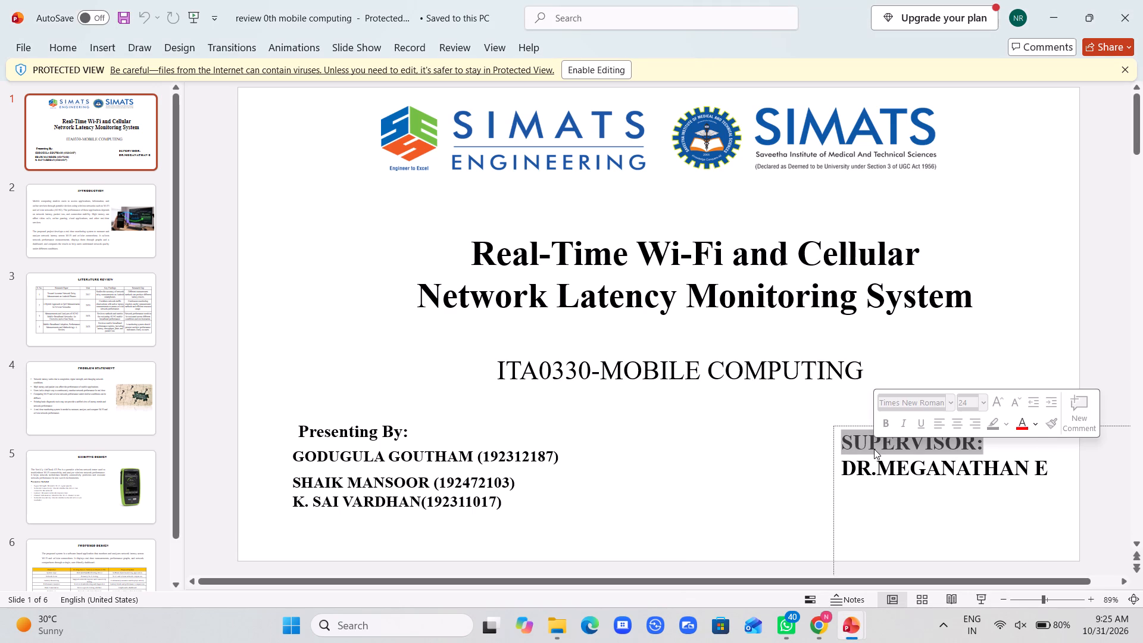
{"action": "key", "text": "ctrl+c"}
{"action": "key", "text": "ctrl+c"}
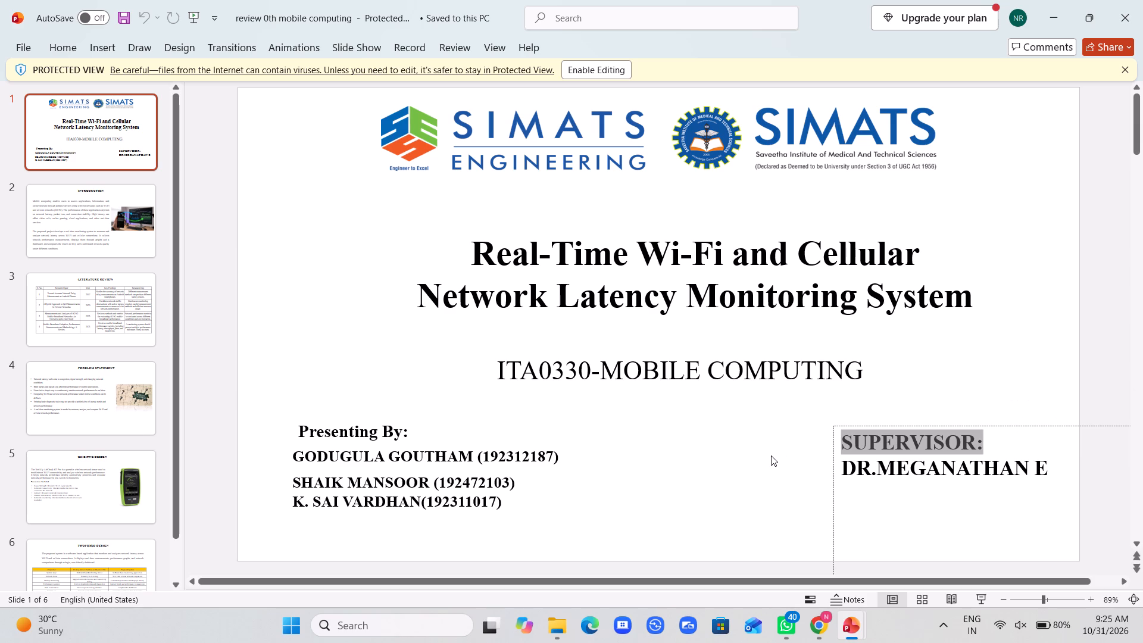
{"action": "left_click", "coordinate": [771, 455]}
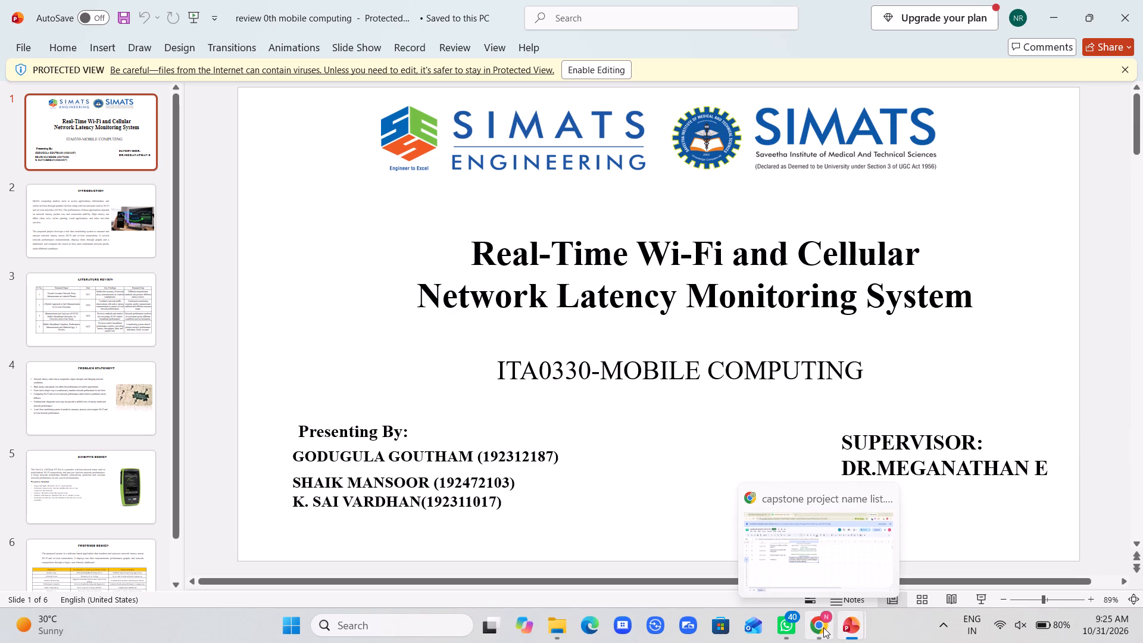
Return to the SirenSense presentation and add a small text box in the title slide's lower-right area, level with the "Presented By:" heading.
{"action": "left_click", "coordinate": [922, 547]}
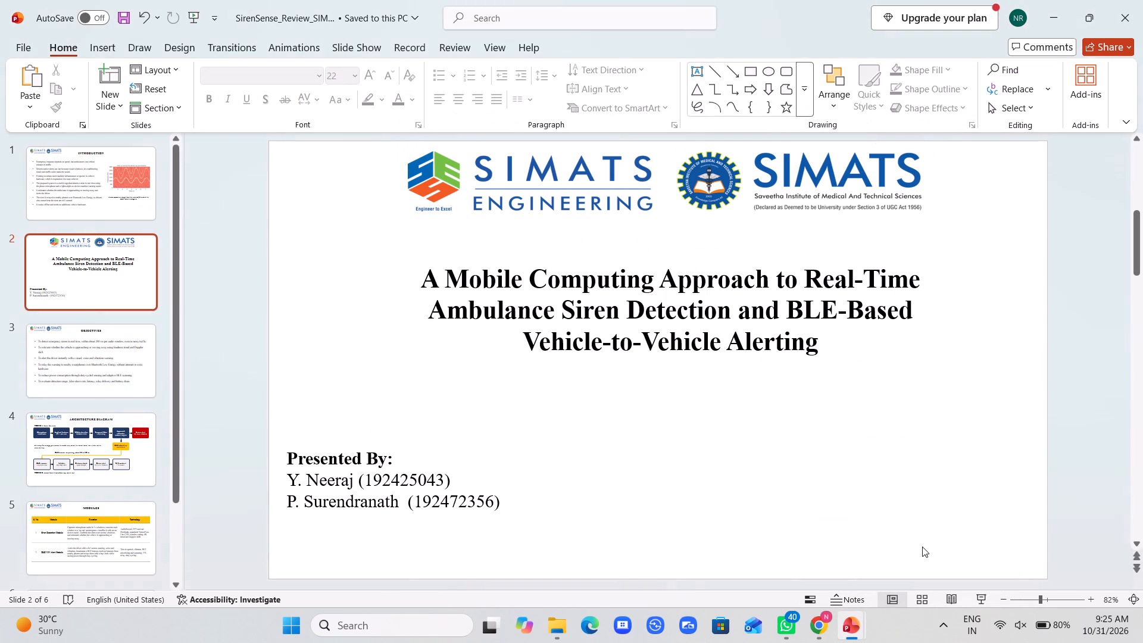
{"action": "left_click", "coordinate": [100, 42]}
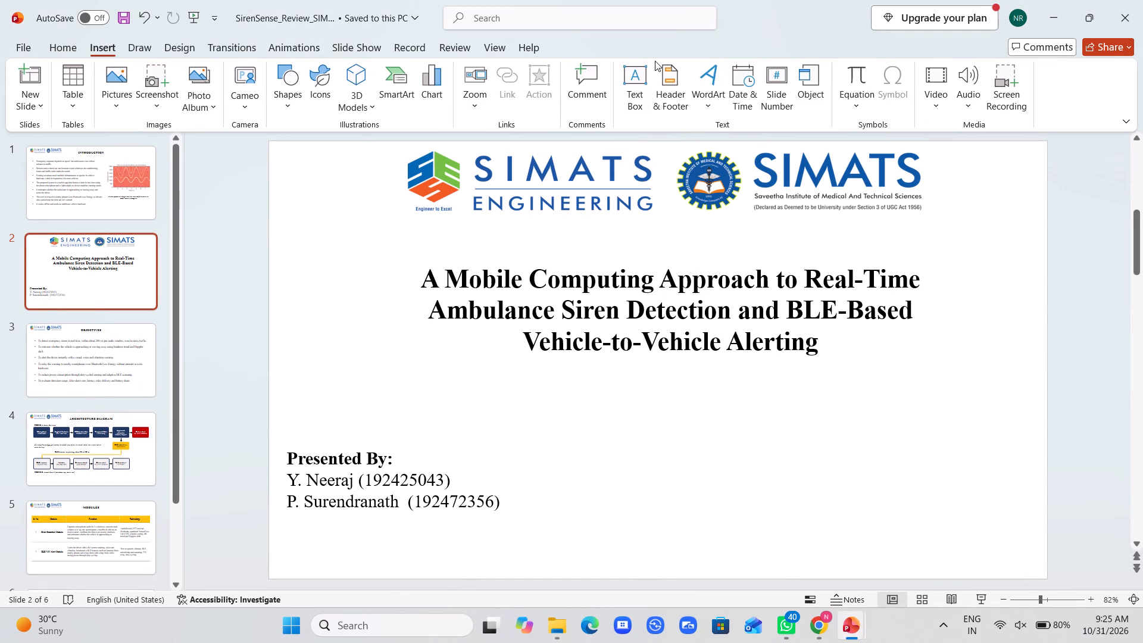
{"action": "left_click", "coordinate": [630, 83]}
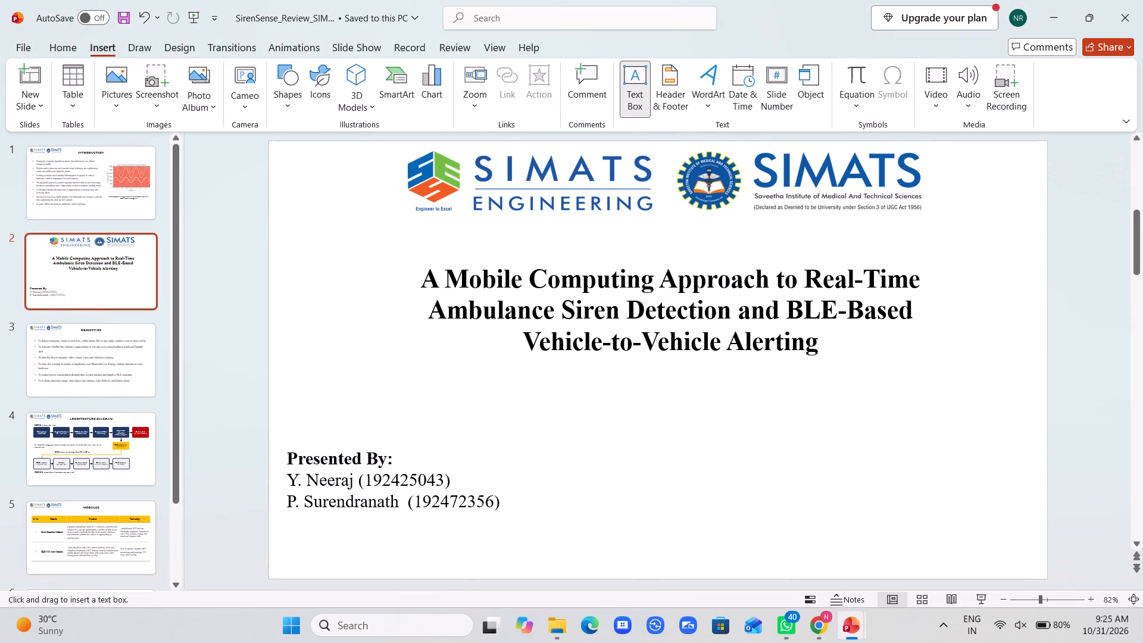
{"action": "left_click_drag", "start_coordinate": [816, 437], "coordinate": [859, 470]}
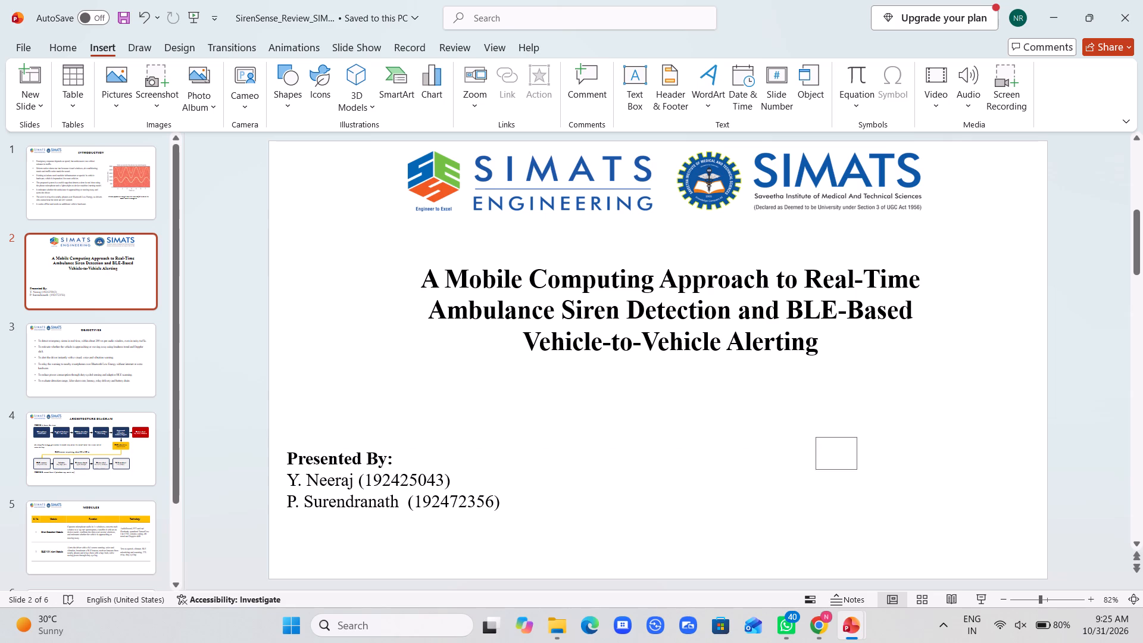
{"action": "left_click_drag", "start_coordinate": [859, 470], "coordinate": [807, 442]}
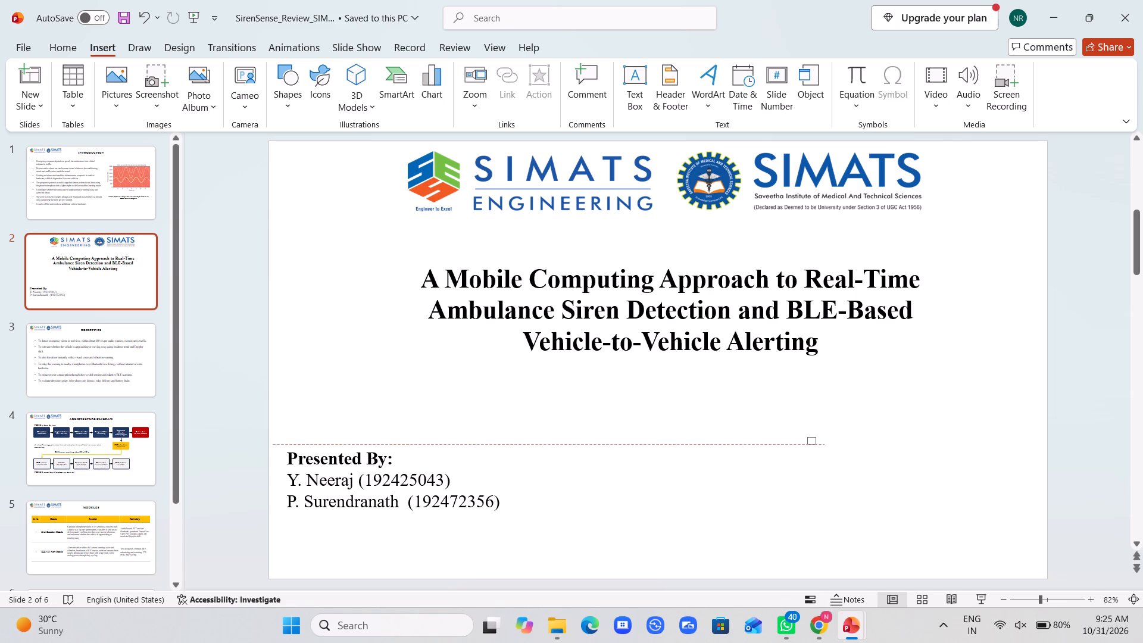
{"action": "left_click_drag", "start_coordinate": [807, 442], "coordinate": [808, 443]}
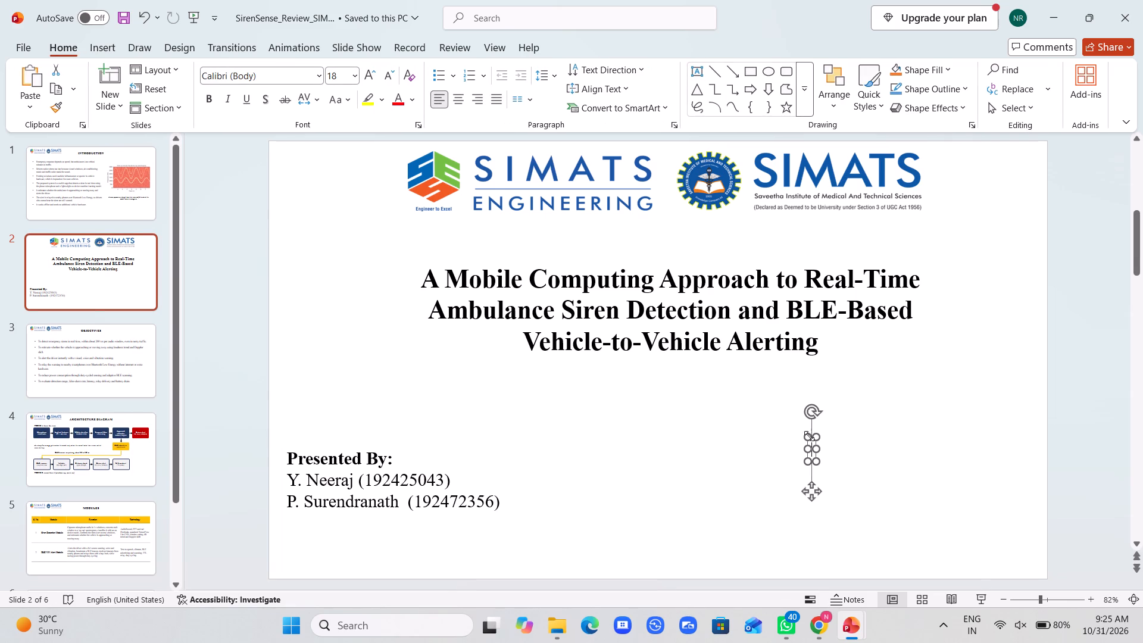
{"action": "right_click", "coordinate": [811, 404]}
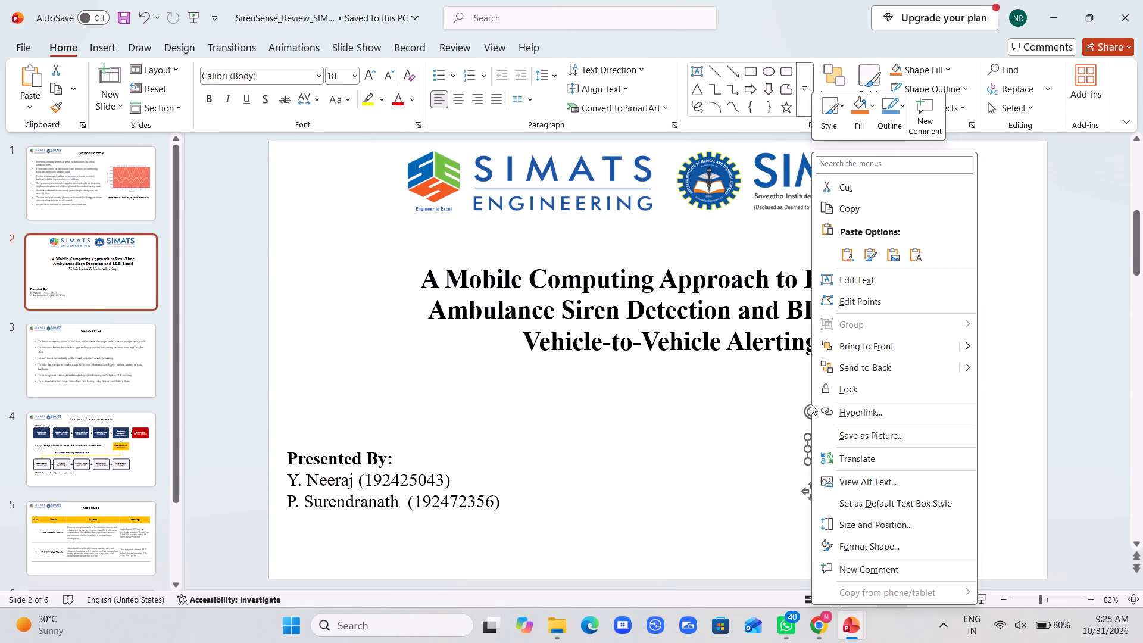
Cut the narrow empty text box from the lower right area of the title slide.
{"action": "left_click", "coordinate": [870, 183]}
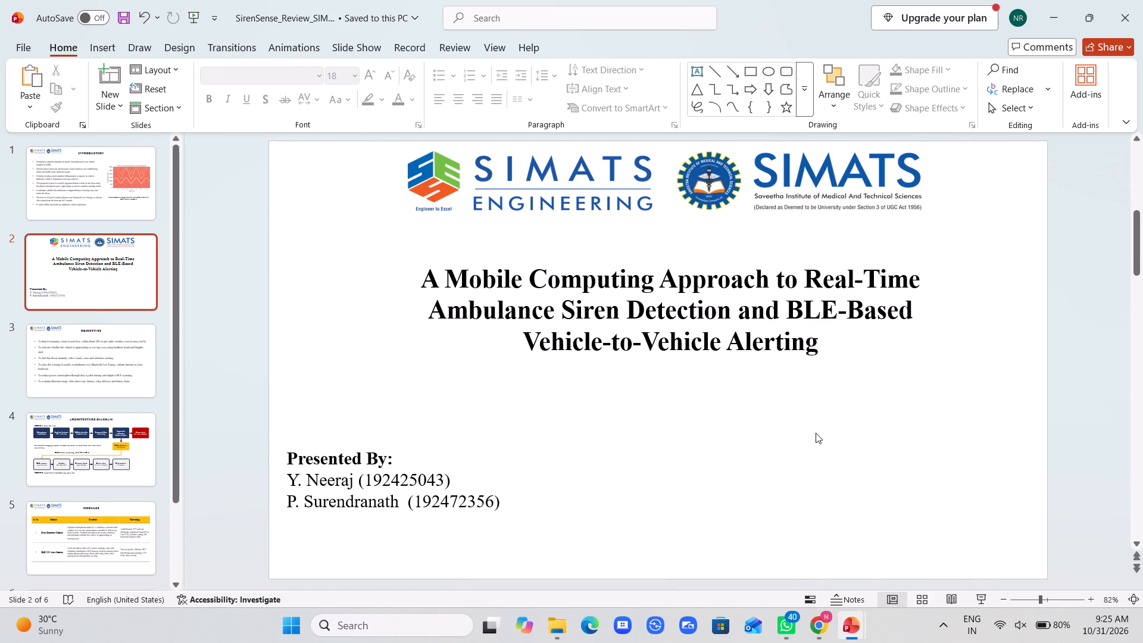
Insert a text box in the slide's lower right area, level with "Presented By:", containing the text "Supervised By:".
{"action": "left_click", "coordinate": [92, 43]}
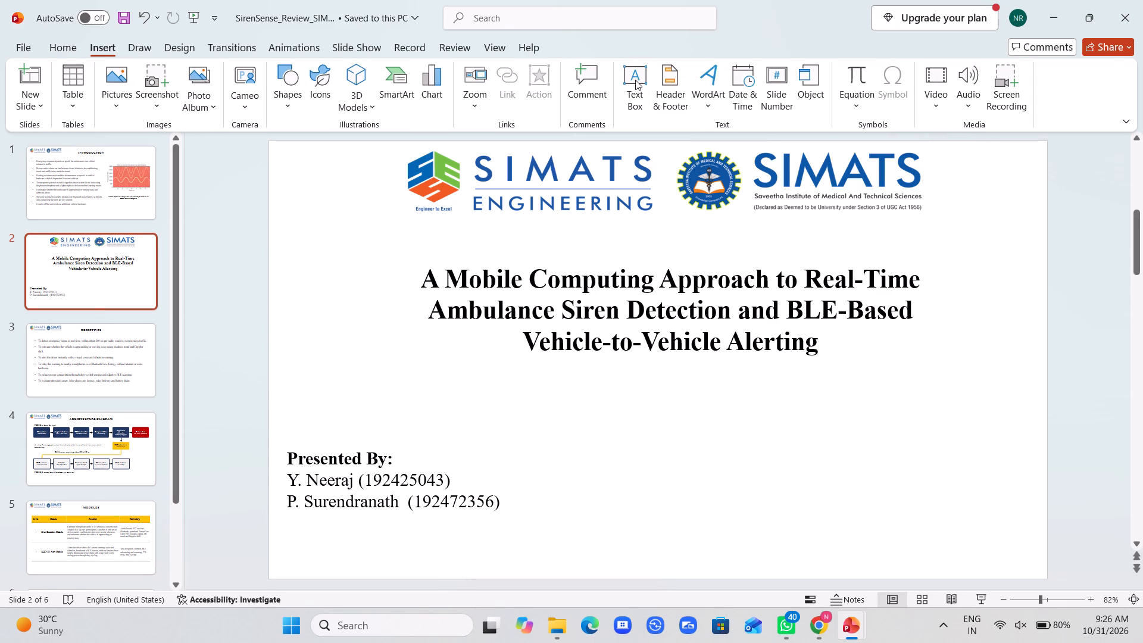
{"action": "left_click", "coordinate": [630, 80]}
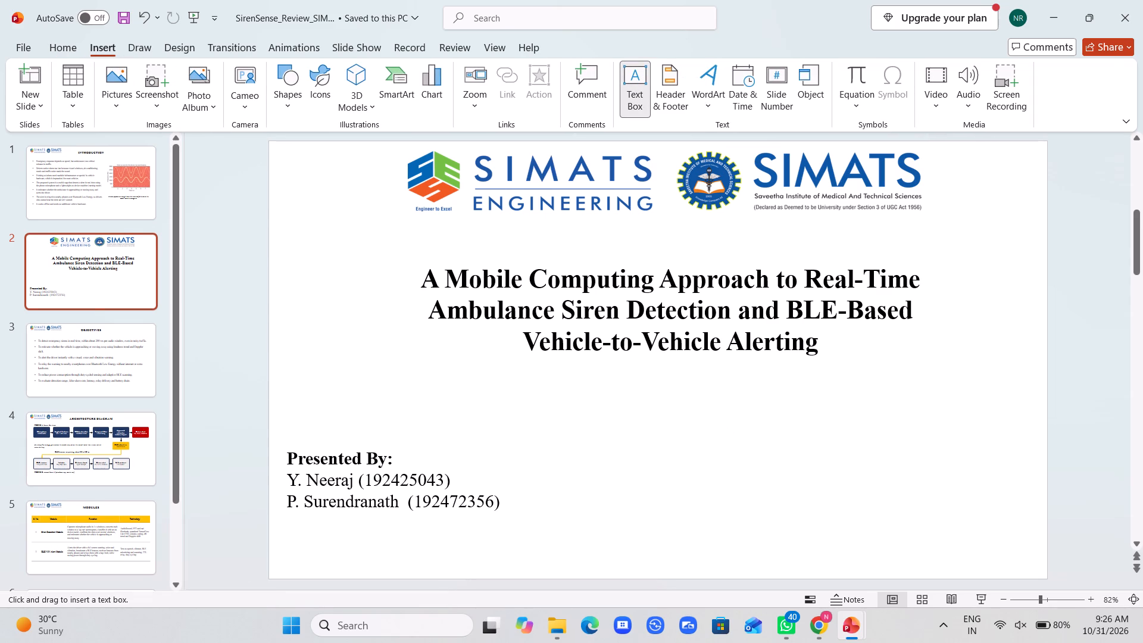
{"action": "left_click_drag", "start_coordinate": [801, 445], "coordinate": [1030, 532]}
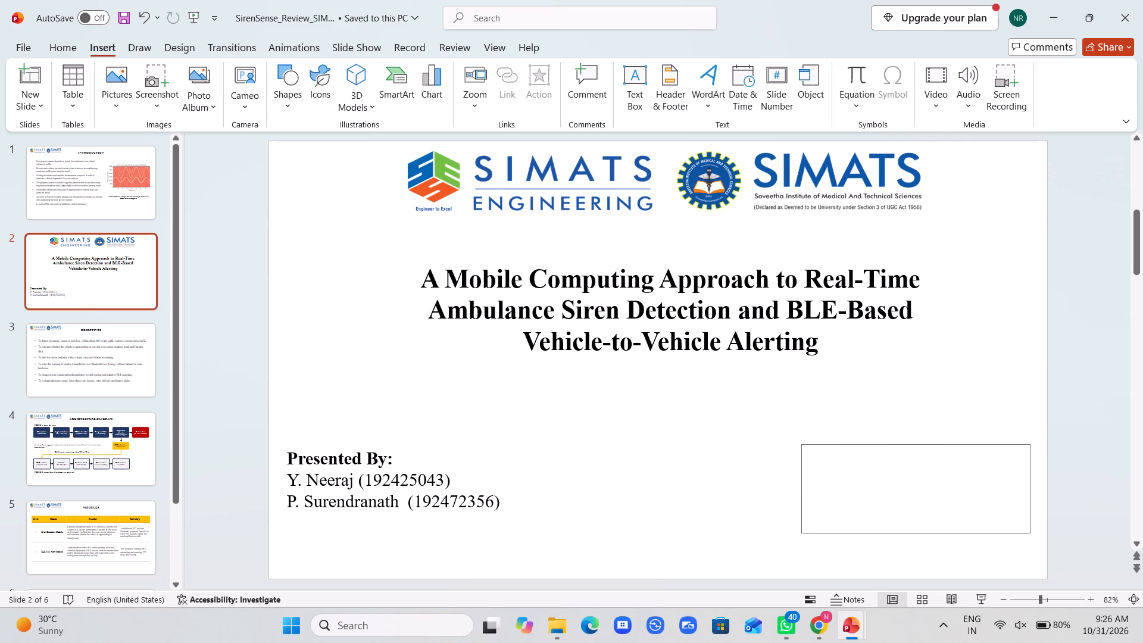
{"action": "left_click_drag", "start_coordinate": [1030, 532], "coordinate": [1036, 530]}
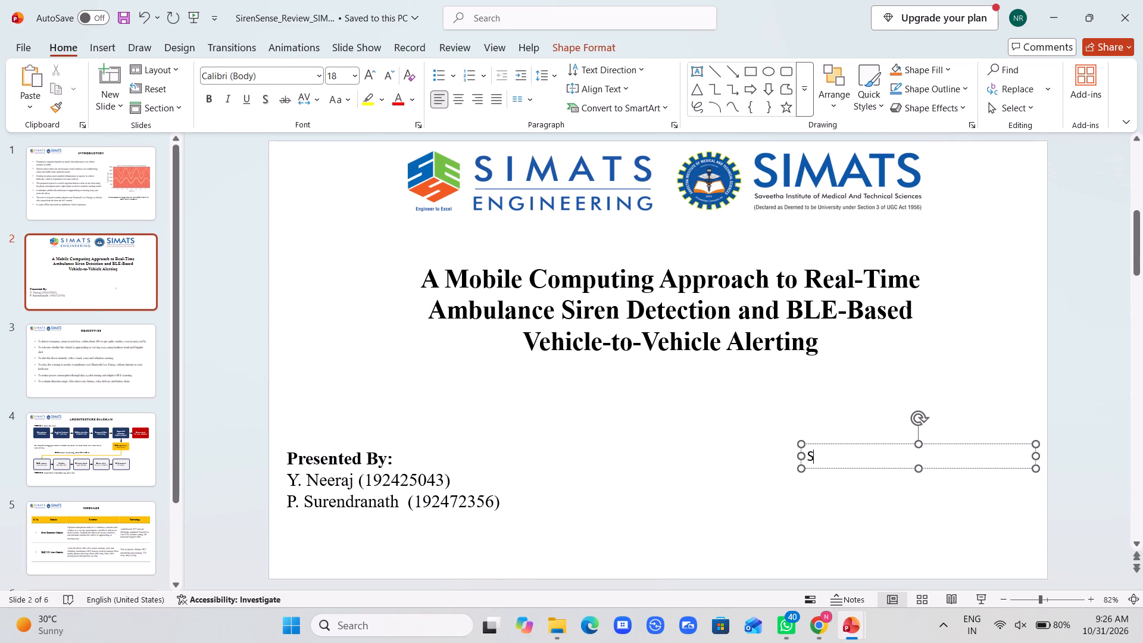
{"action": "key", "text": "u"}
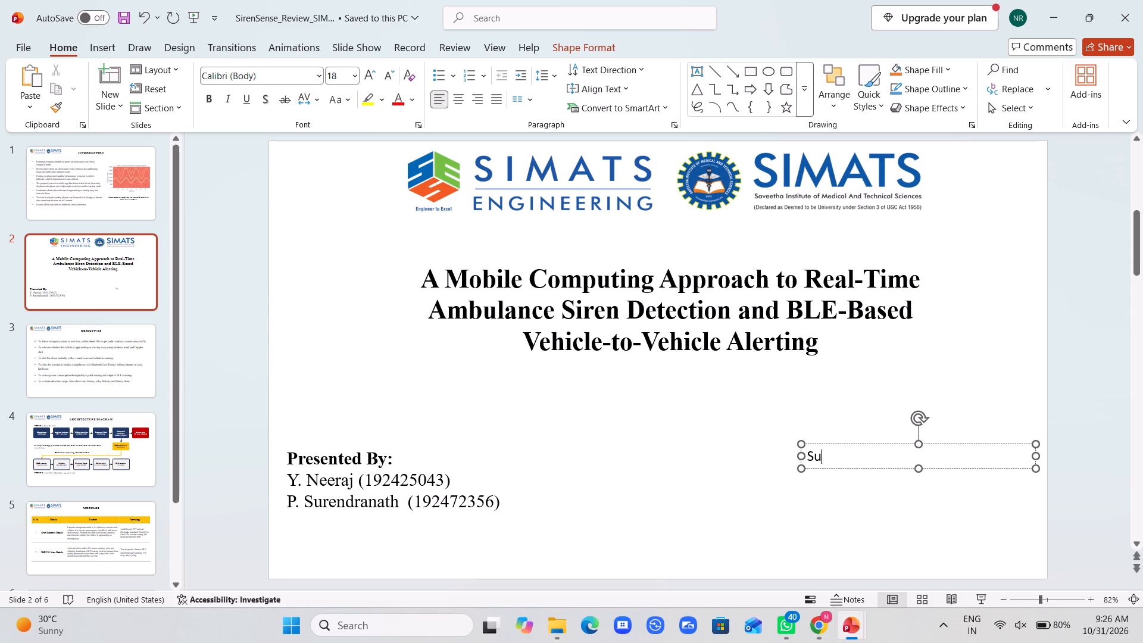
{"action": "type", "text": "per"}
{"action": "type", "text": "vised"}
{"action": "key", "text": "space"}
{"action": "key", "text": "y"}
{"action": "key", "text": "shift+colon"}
Format the "Supervised By:" text in Times New Roman, bold, size 22.
{"action": "left_click_drag", "start_coordinate": [894, 454], "coordinate": [780, 455]}
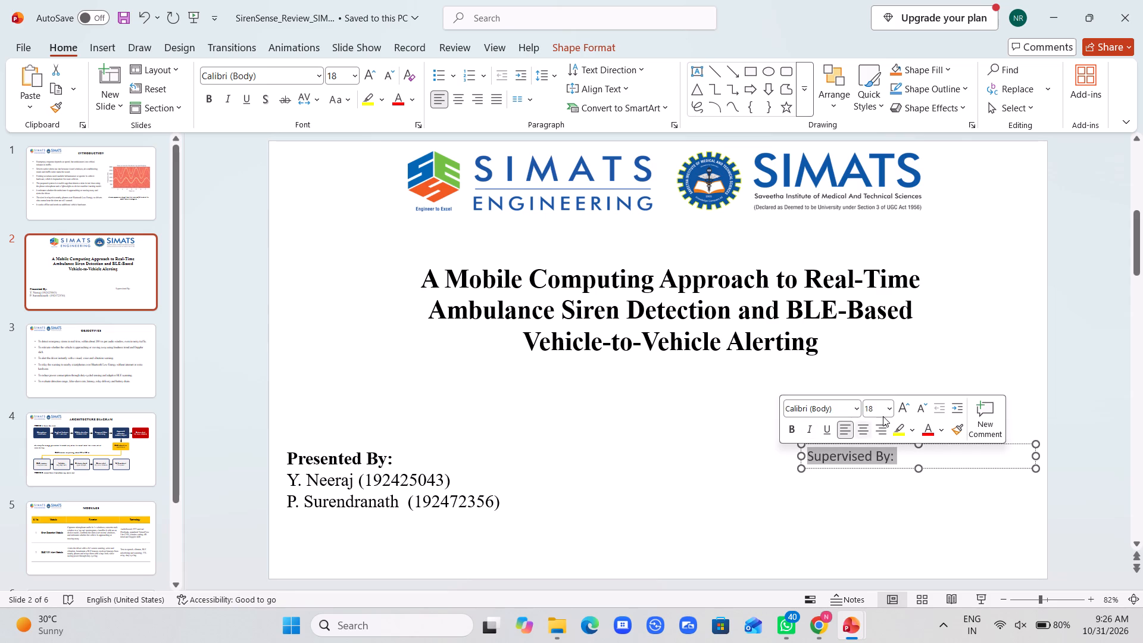
{"action": "left_click", "coordinate": [878, 409]}
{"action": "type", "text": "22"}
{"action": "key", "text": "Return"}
{"action": "left_click", "coordinate": [841, 410]}
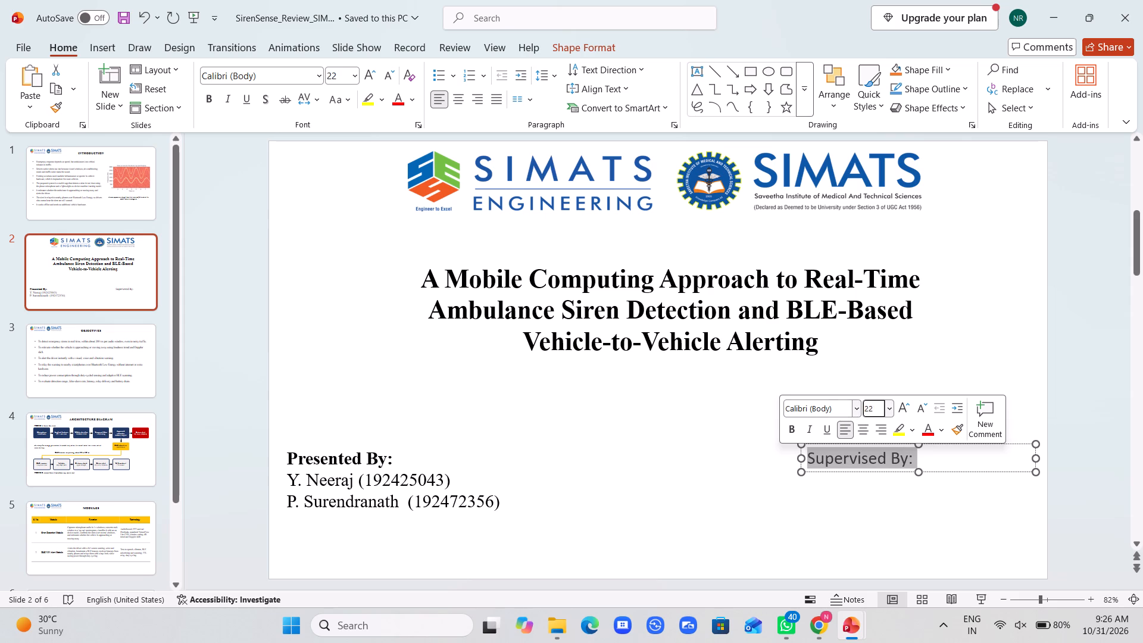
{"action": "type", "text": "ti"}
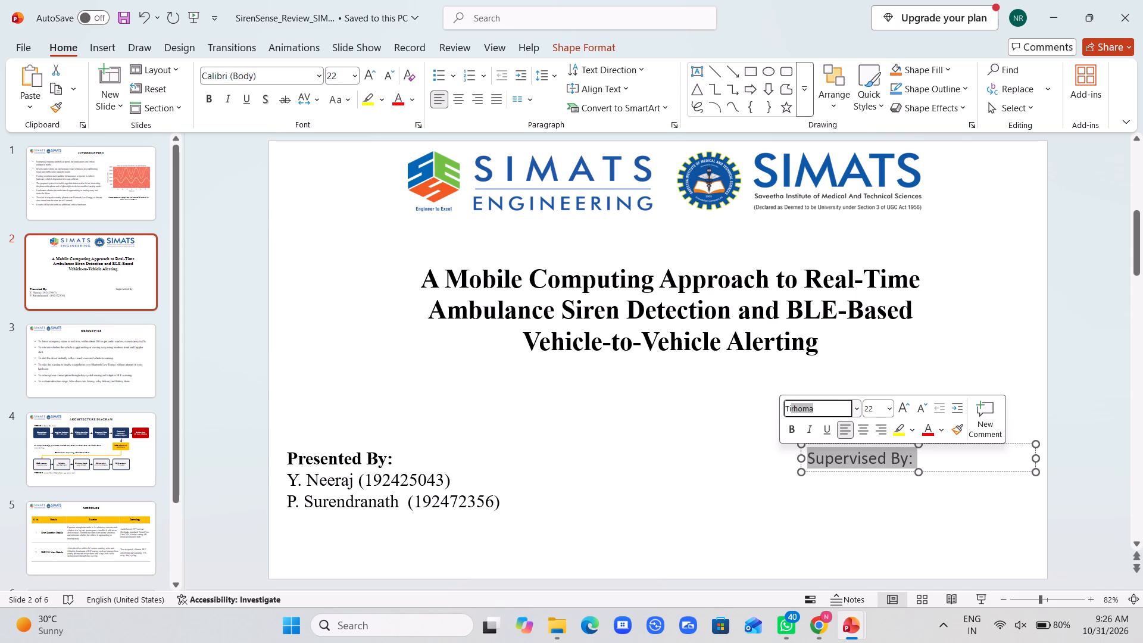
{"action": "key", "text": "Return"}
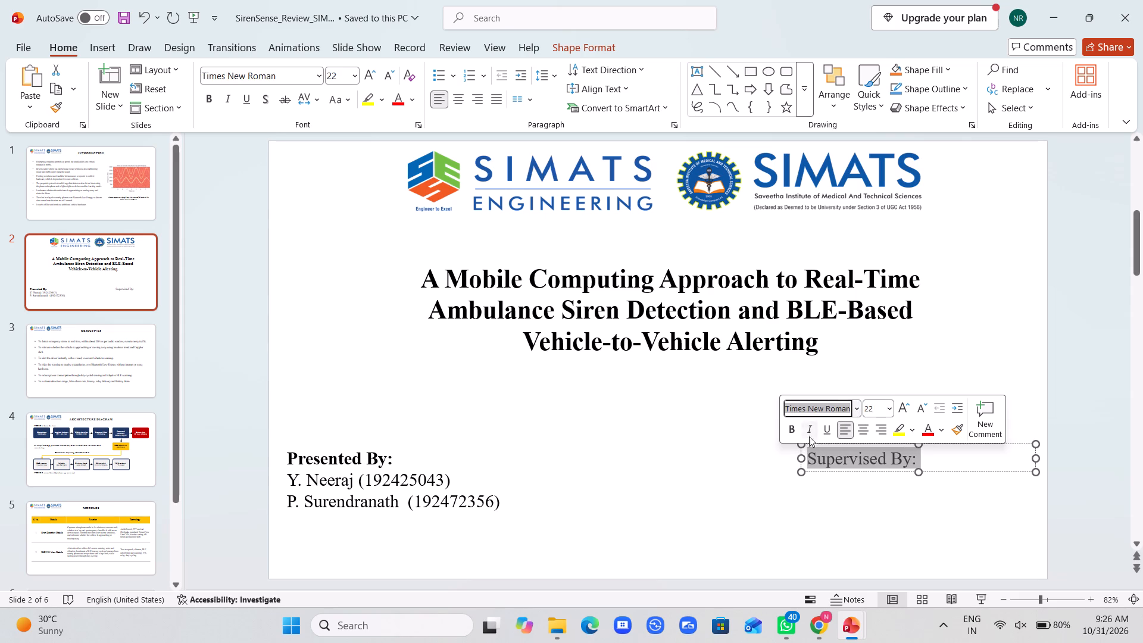
{"action": "left_click", "coordinate": [787, 424]}
Add an empty line below "Supervised By:" in its text box.
{"action": "left_click", "coordinate": [923, 461]}
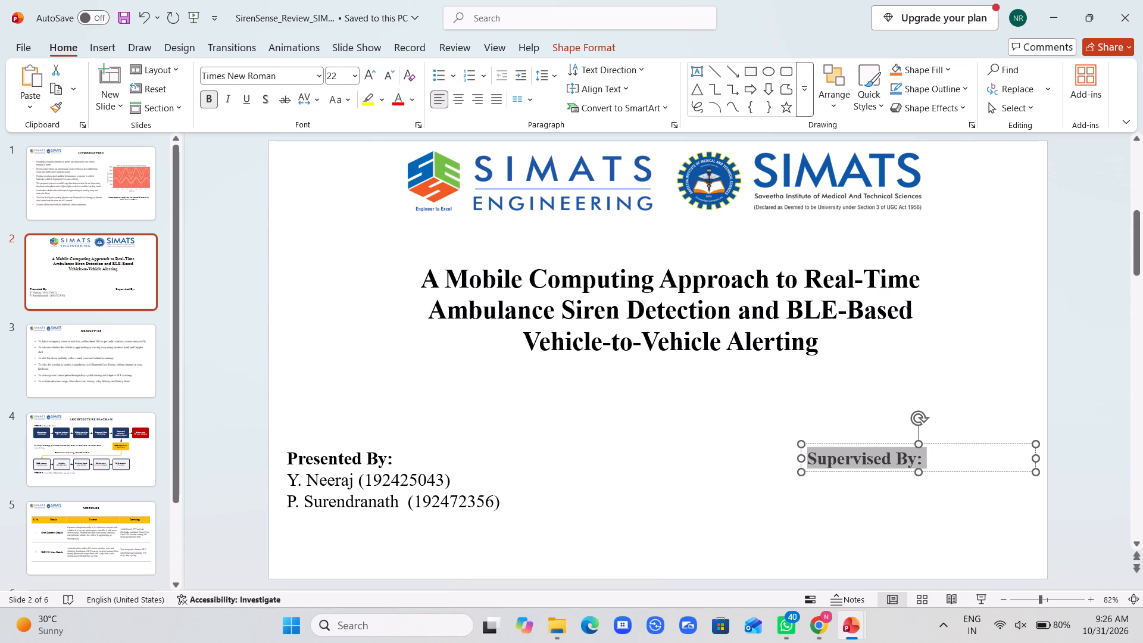
{"action": "key", "text": "Return"}
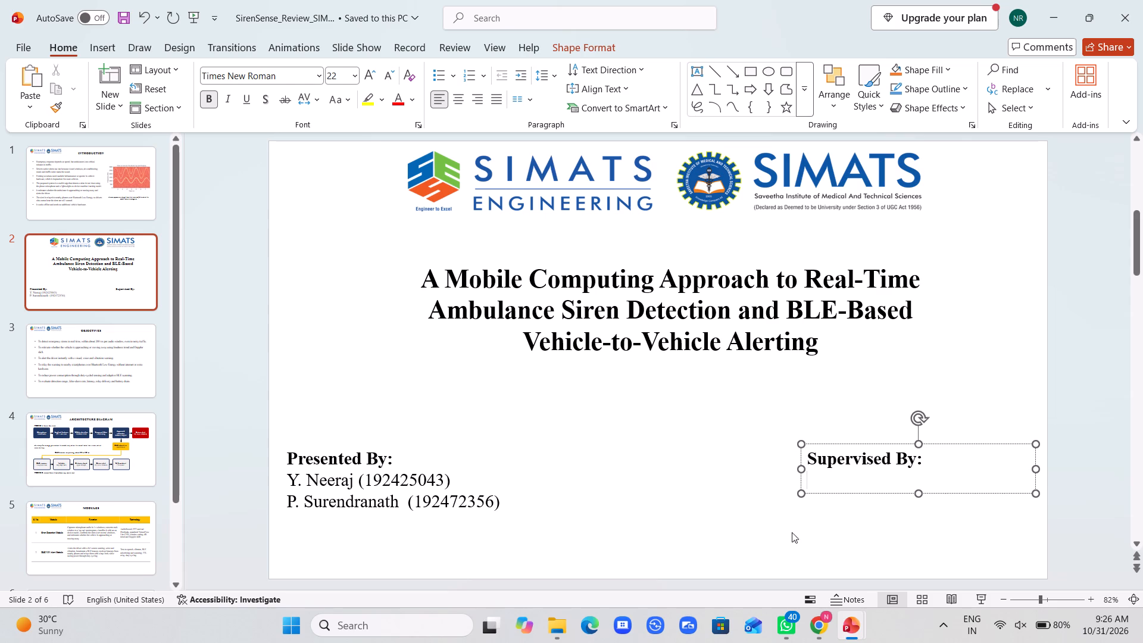
Switch to the capstone project name list spreadsheet in Chrome.
{"action": "left_click", "coordinate": [820, 617]}
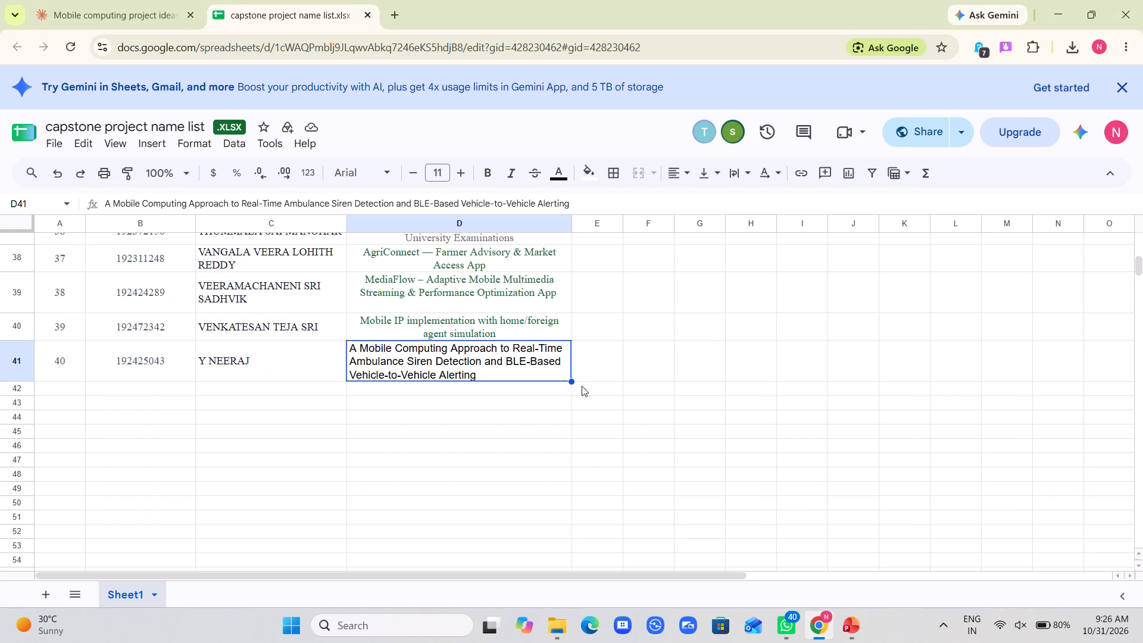
Look through the capstone project list's registration numbers, student names and project titles for the entries on the ambulance siren detection project.
{"action": "scroll", "coordinate": [293, 352], "scroll_direction": "up", "scroll_amount": 12}
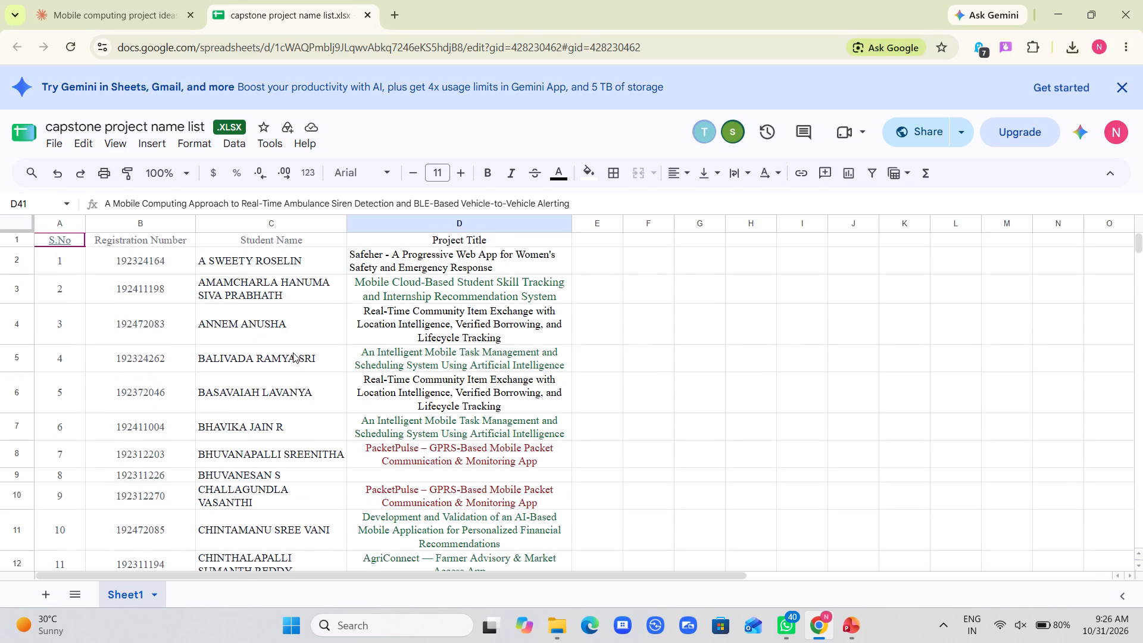
{"action": "scroll", "coordinate": [293, 352], "scroll_direction": "down", "scroll_amount": 8}
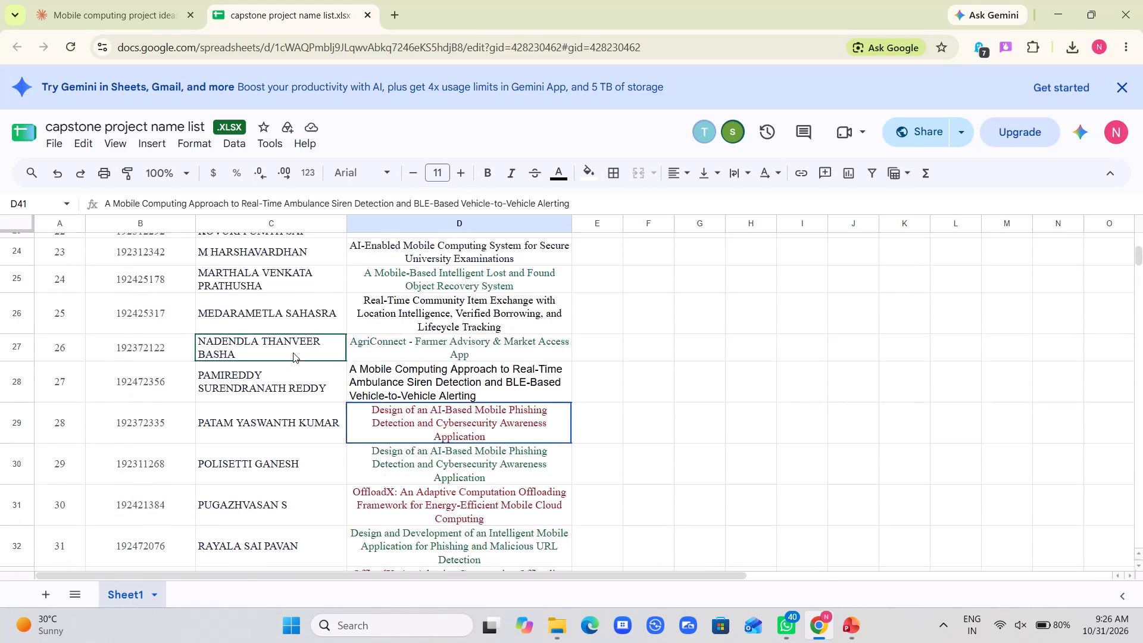
{"action": "scroll", "coordinate": [293, 352], "scroll_direction": "down", "scroll_amount": 3}
{"action": "scroll", "coordinate": [293, 352], "scroll_direction": "up", "scroll_amount": 1}
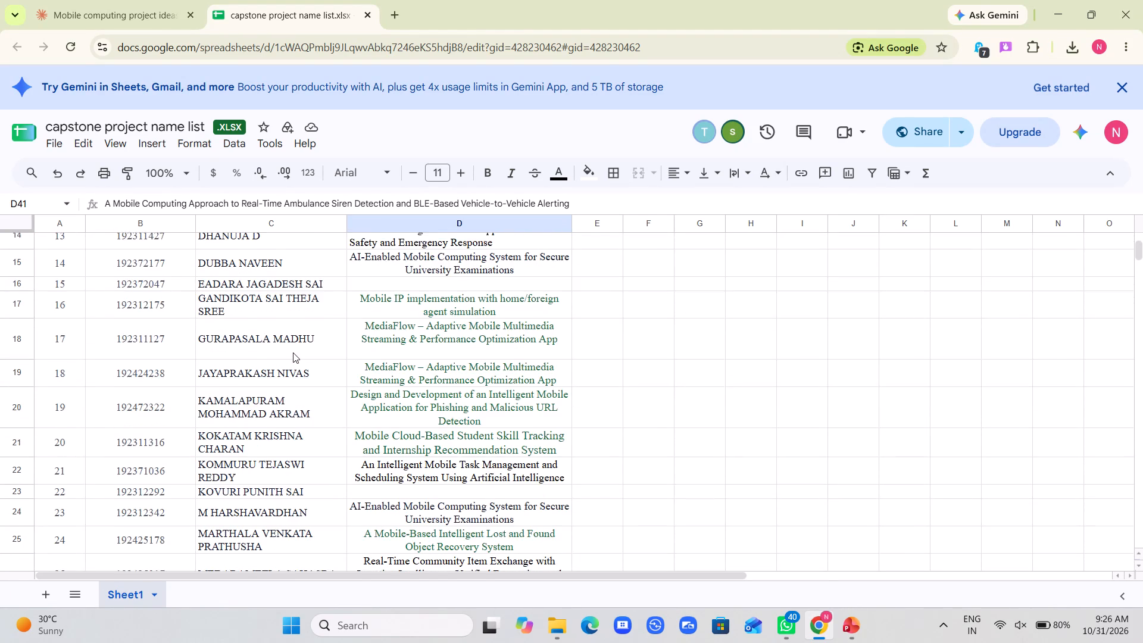
{"action": "scroll", "coordinate": [293, 352], "scroll_direction": "up", "scroll_amount": 10}
{"action": "scroll", "coordinate": [293, 352], "scroll_direction": "down", "scroll_amount": 3}
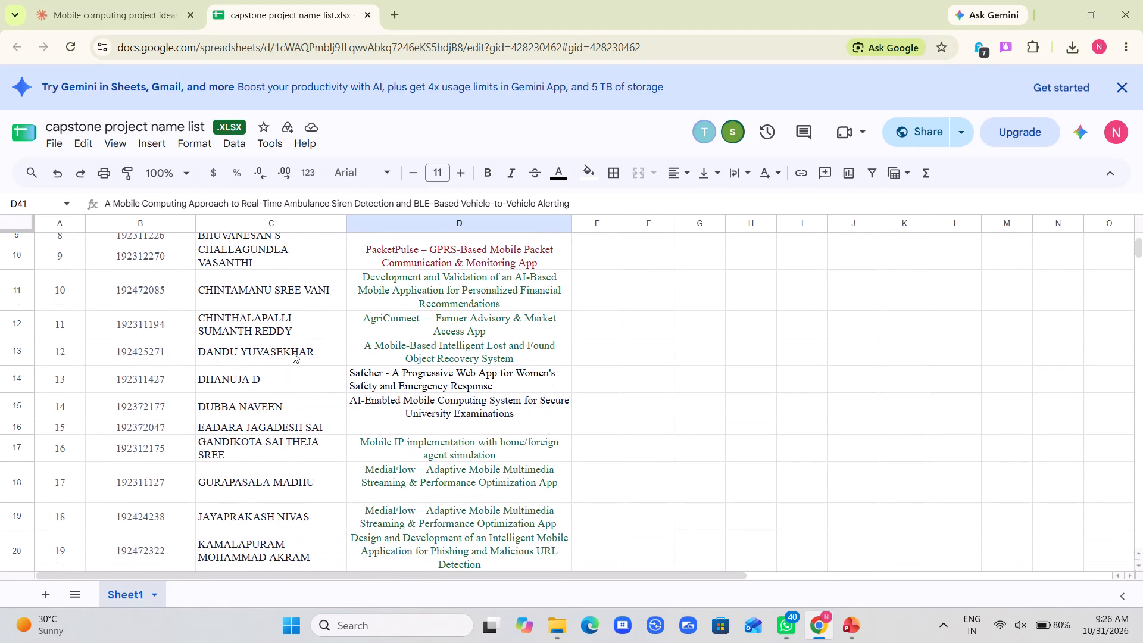
{"action": "scroll", "coordinate": [293, 352], "scroll_direction": "down", "scroll_amount": 4}
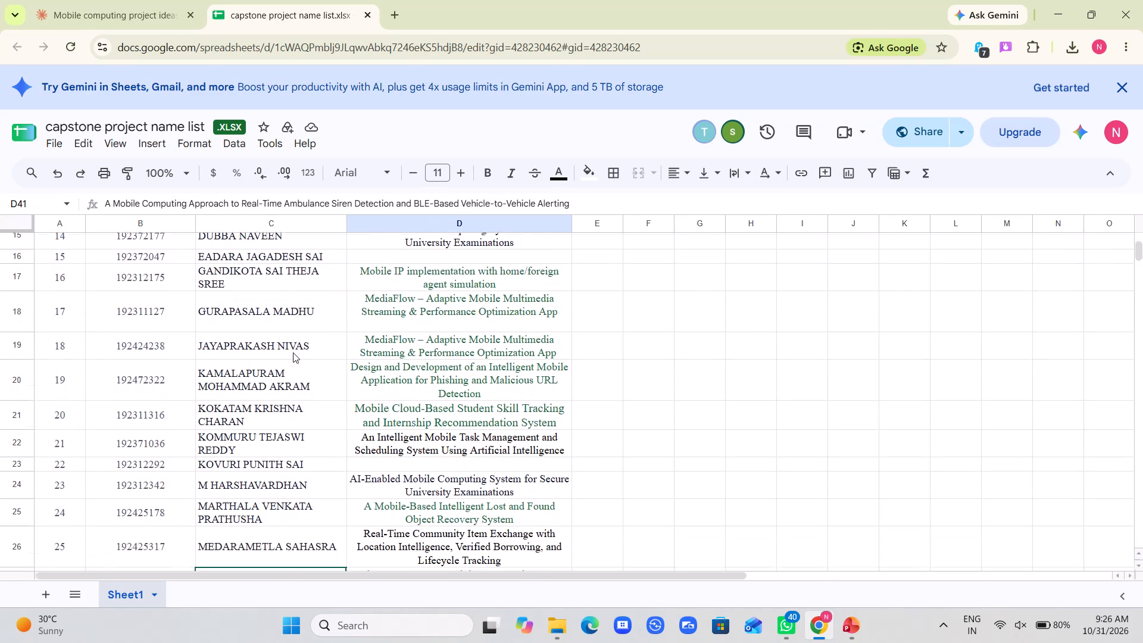
{"action": "scroll", "coordinate": [293, 352], "scroll_direction": "down", "scroll_amount": 3}
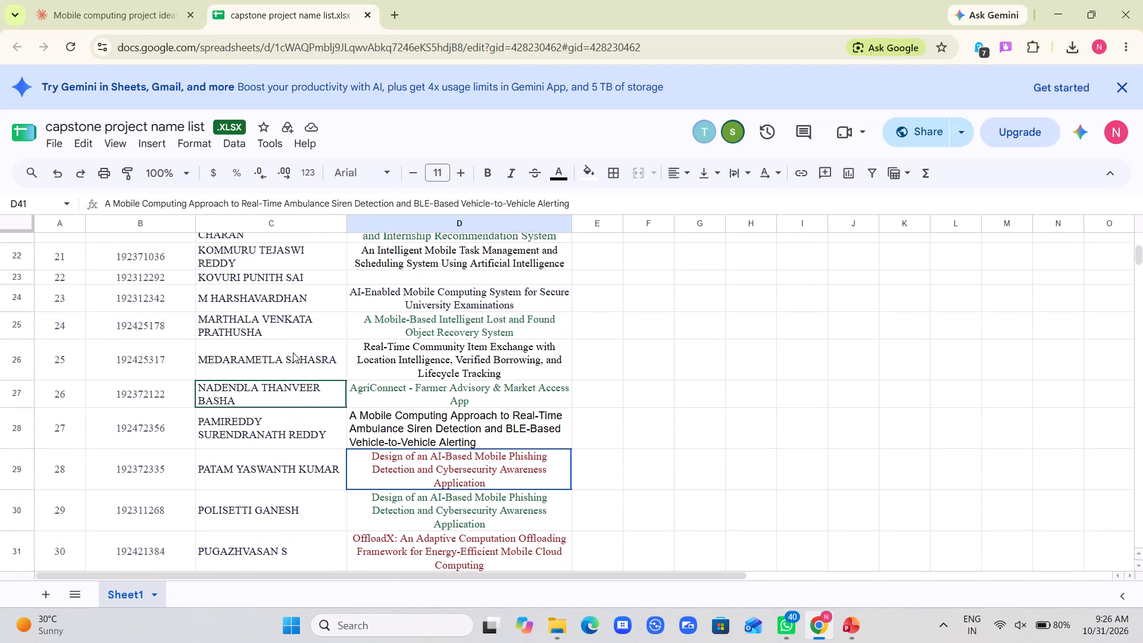
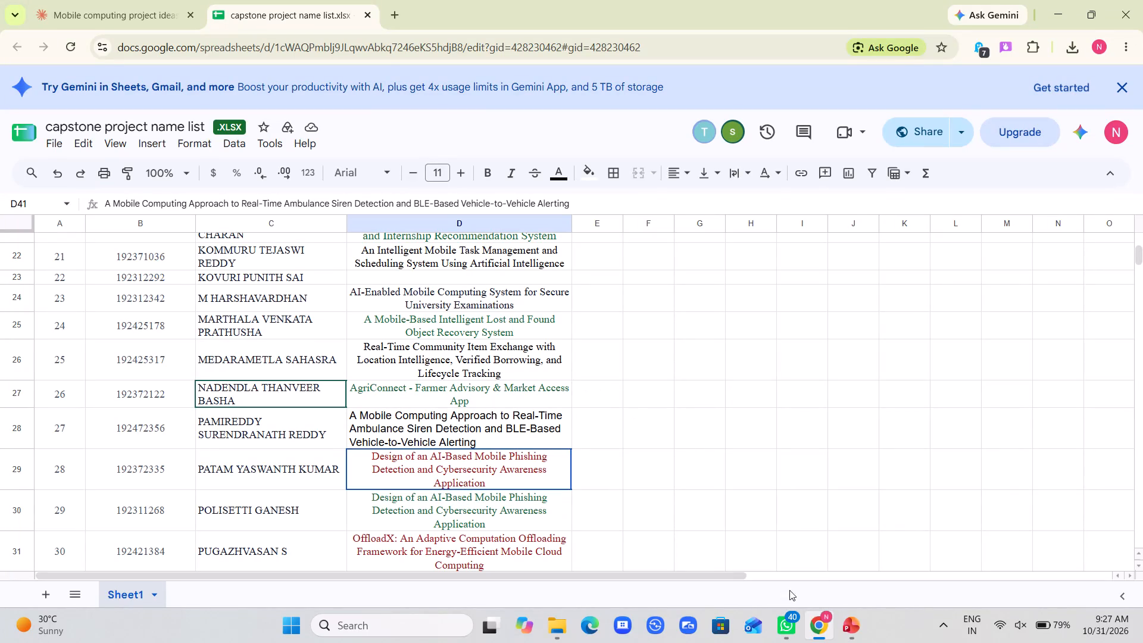
Leave the capstone project list spreadsheet and return to the ambulance siren detection presentation in PowerPoint.
{"action": "triple_click", "coordinate": [1056, 2]}
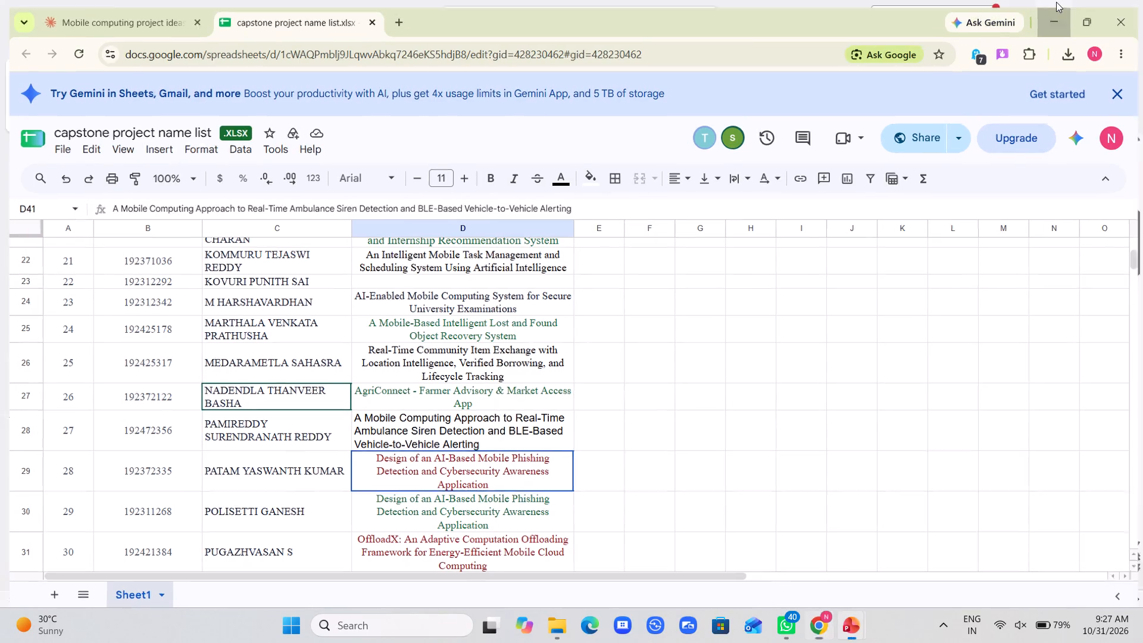
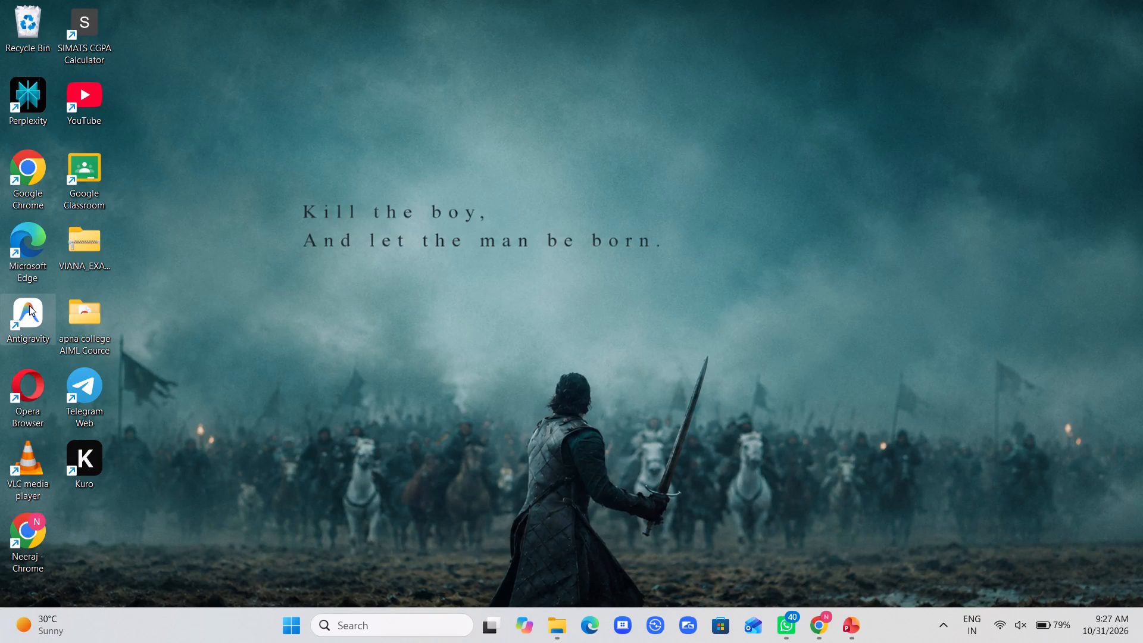
Open the SIMATS Viana Study Portal in Chrome using the student's saveetha.com profile.
{"action": "double_click", "coordinate": [25, 168]}
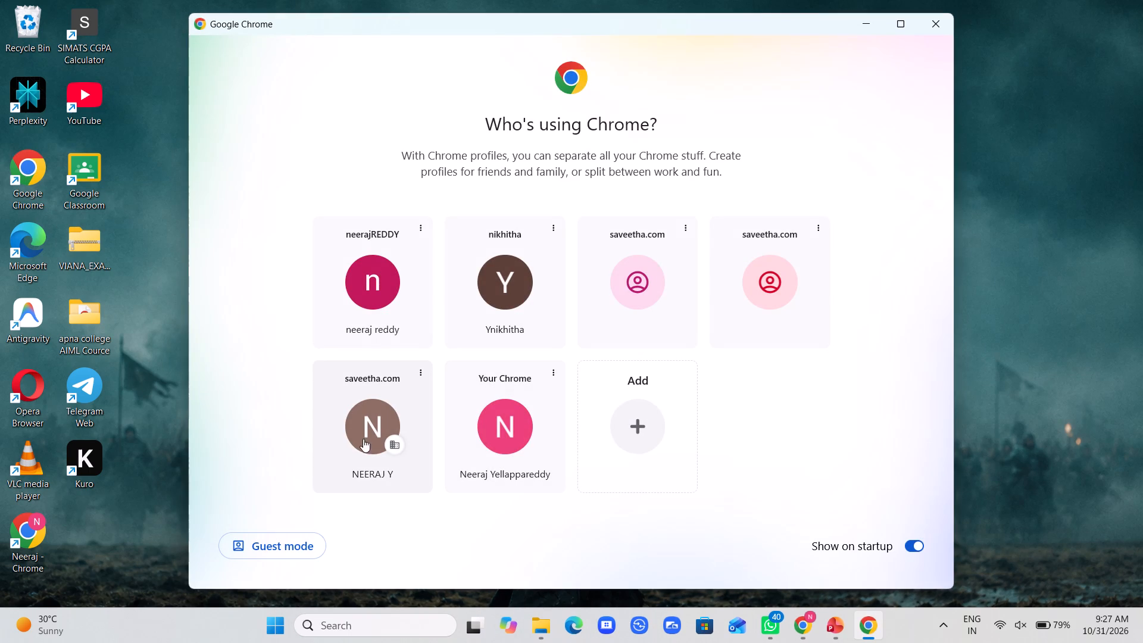
{"action": "left_click", "coordinate": [351, 426]}
{"action": "left_click", "coordinate": [437, 479]}
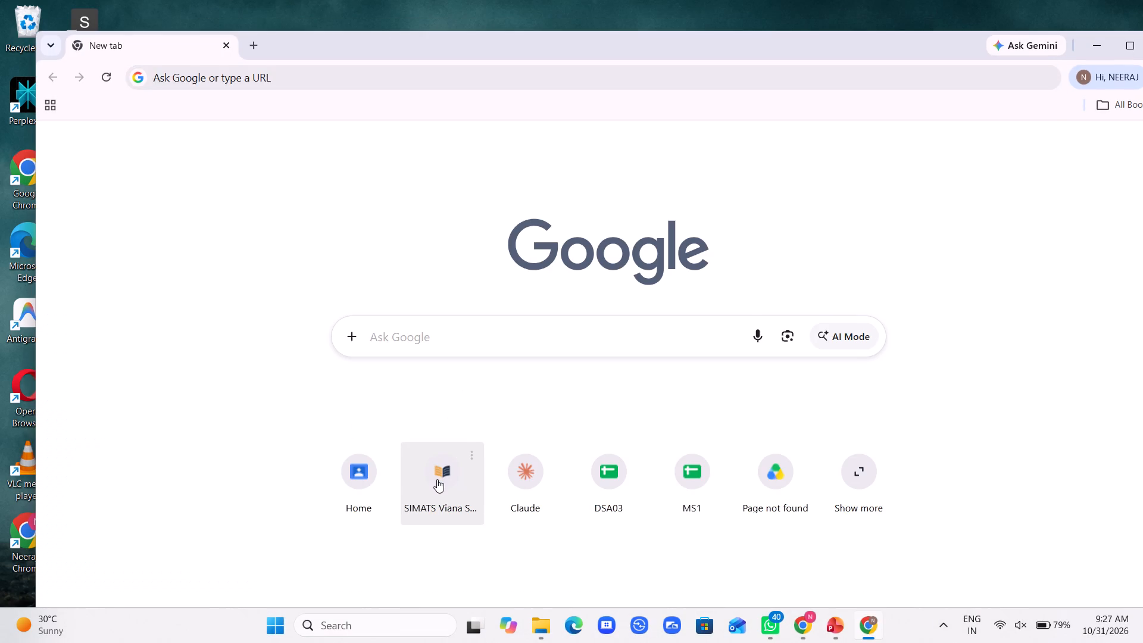
{"action": "left_click_drag", "start_coordinate": [396, 44], "coordinate": [386, 0]}
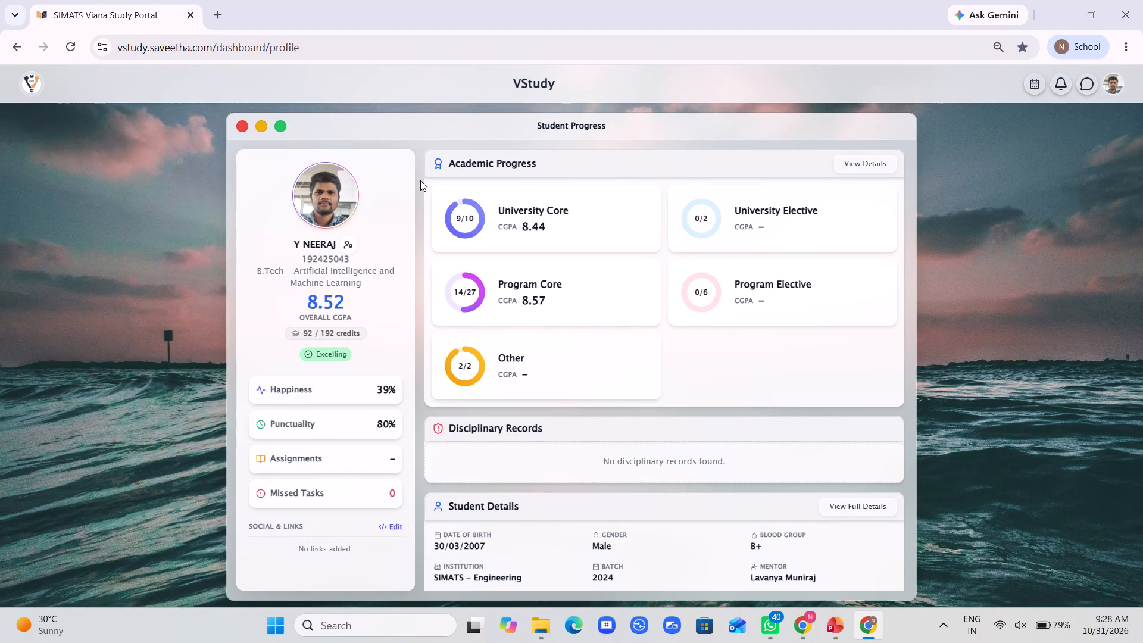
Open the overview of the enrolled course ITA0324 Mobile Computing, Slot C.
{"action": "left_click", "coordinate": [35, 87]}
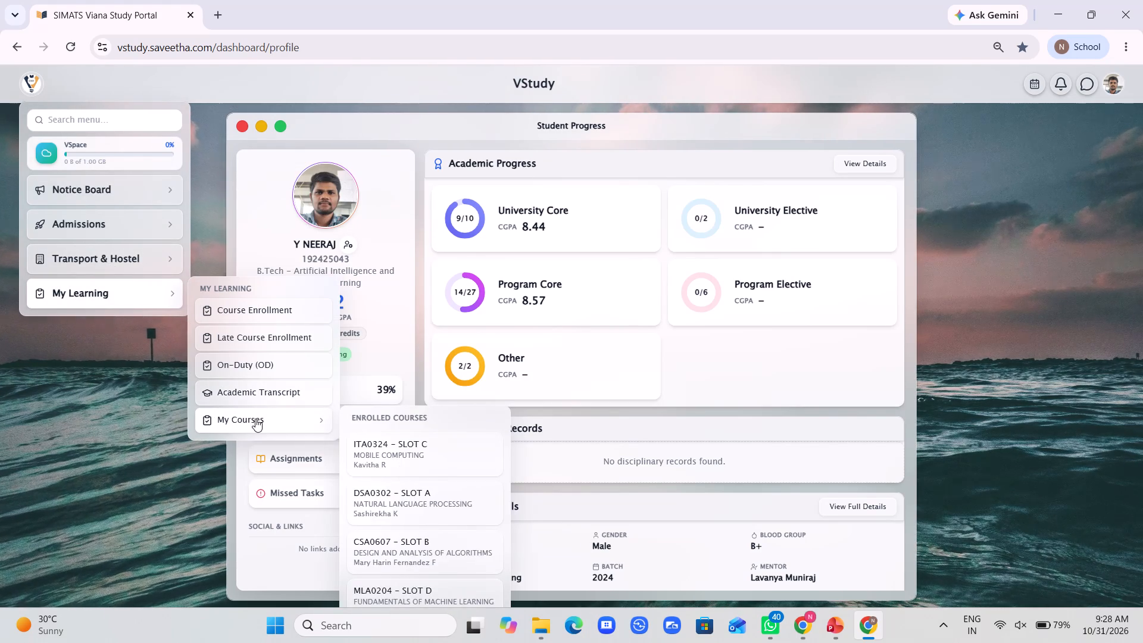
{"action": "left_click", "coordinate": [421, 467]}
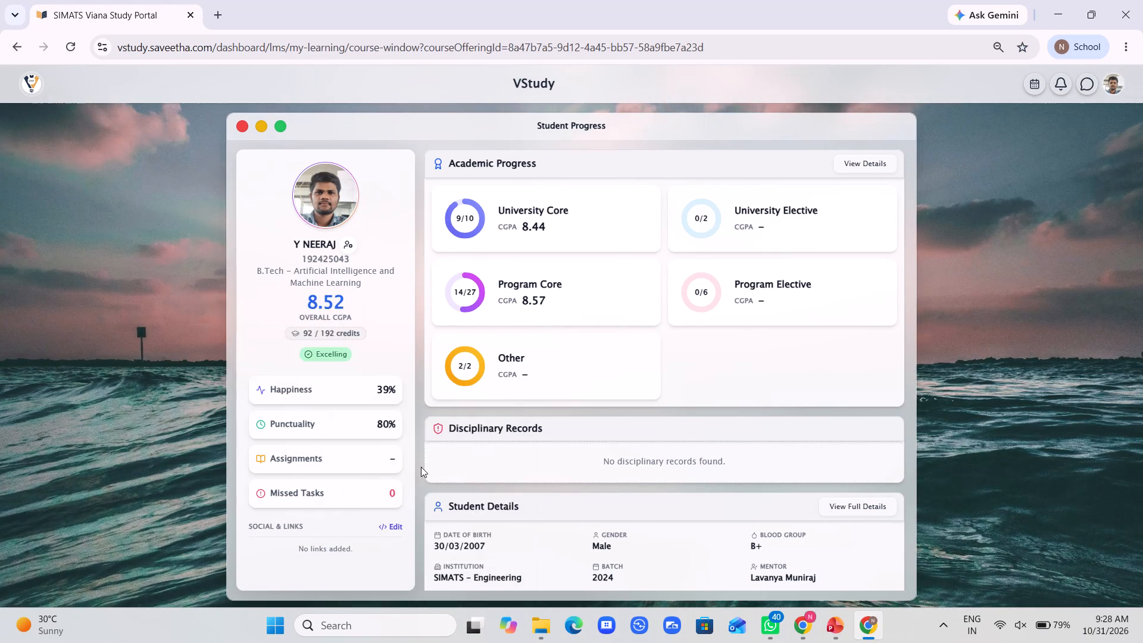
{"action": "left_click", "coordinate": [479, 203]}
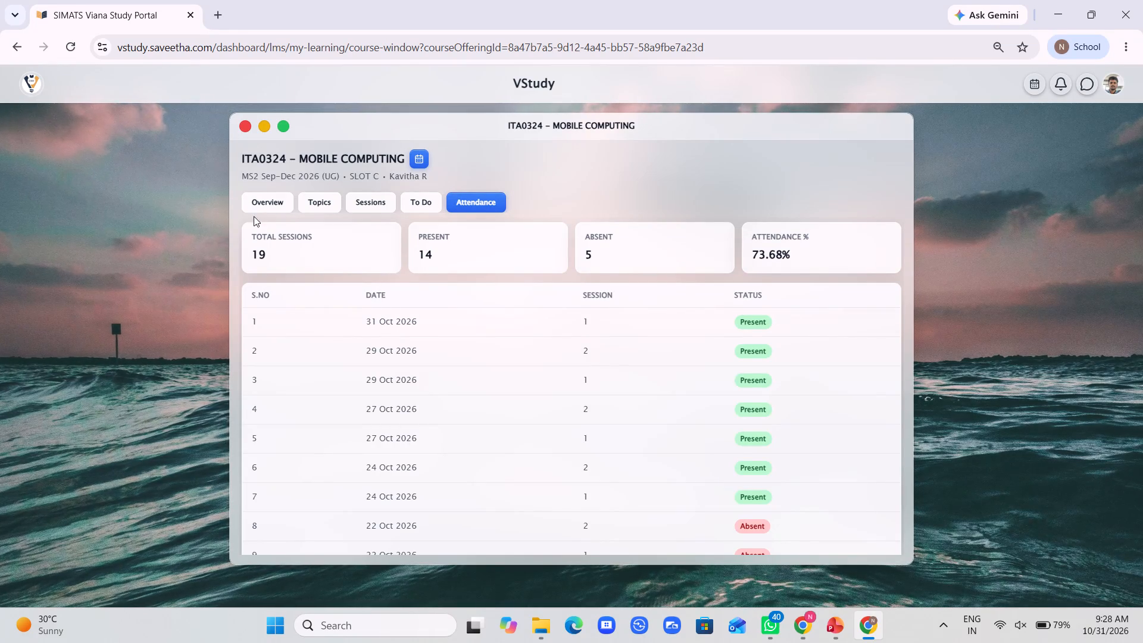
{"action": "left_click", "coordinate": [269, 199]}
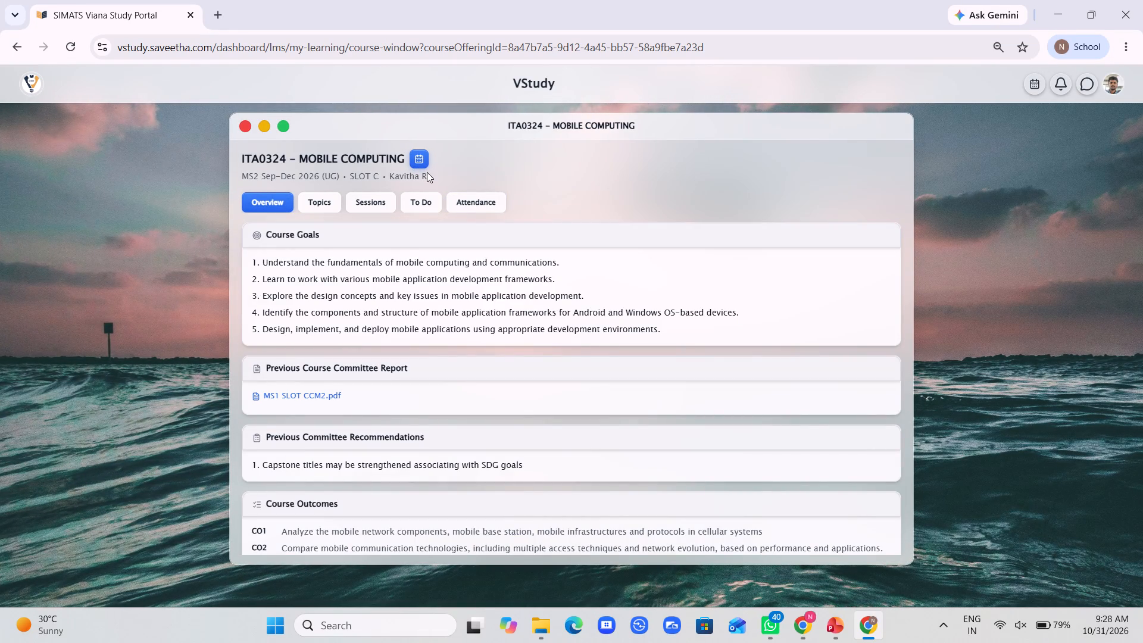
Copy the Mobile Computing instructor's name and paste it beneath "Supervised By:" on the PowerPoint title slide.
{"action": "left_click_drag", "start_coordinate": [428, 175], "coordinate": [389, 174]}
{"action": "key", "text": "ctrl+c"}
{"action": "key", "text": "ctrl+c"}
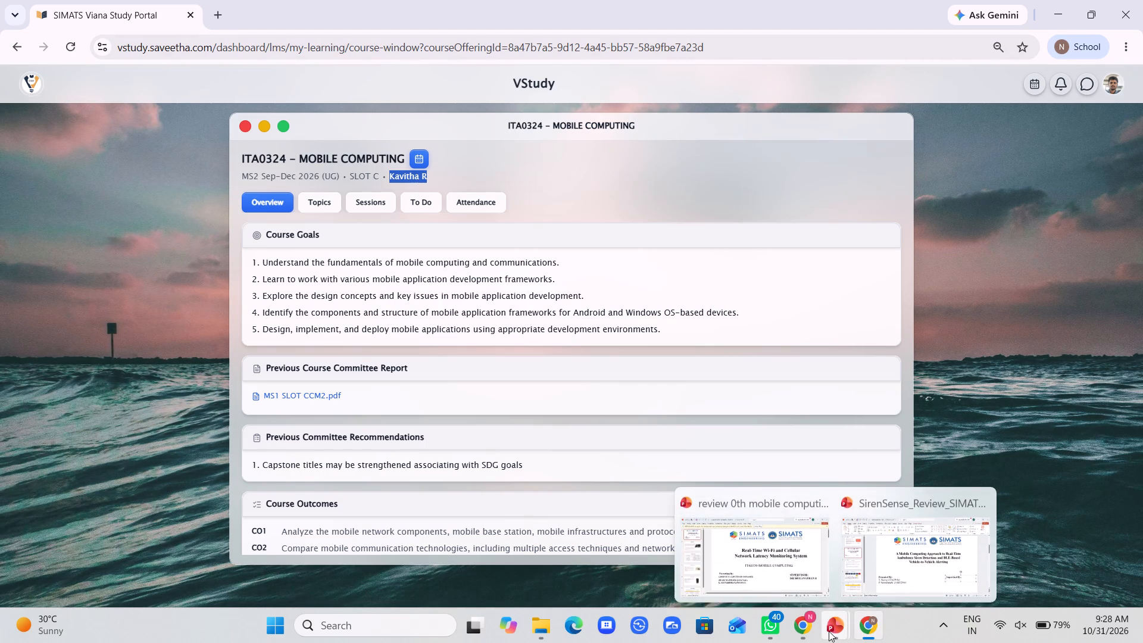
{"action": "left_click", "coordinate": [916, 563]}
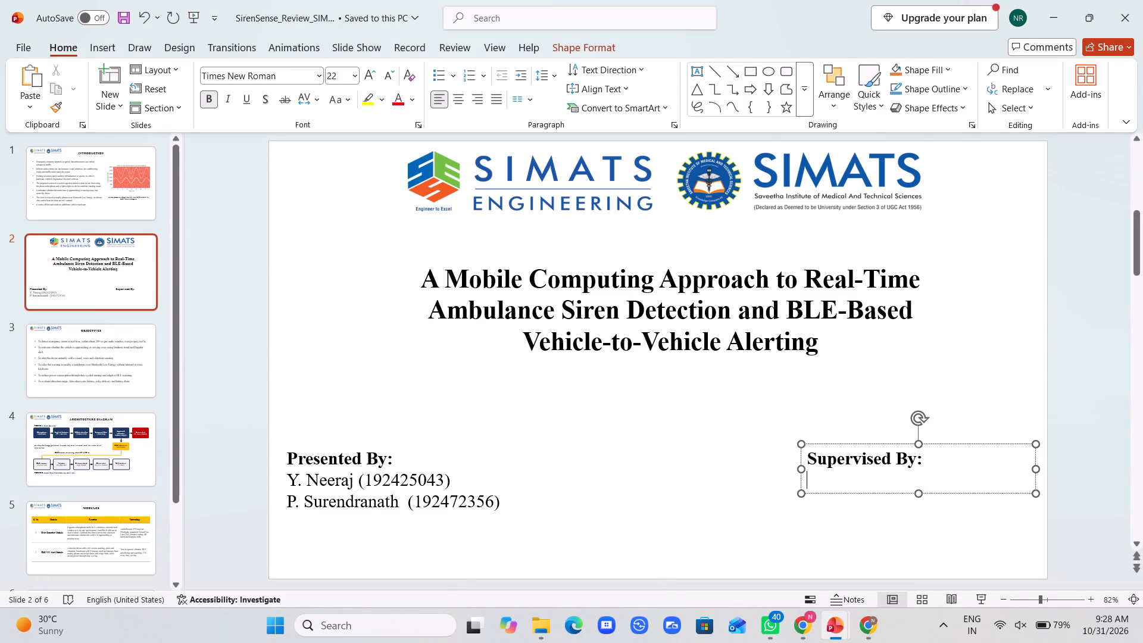
{"action": "key", "text": "ctrl+v"}
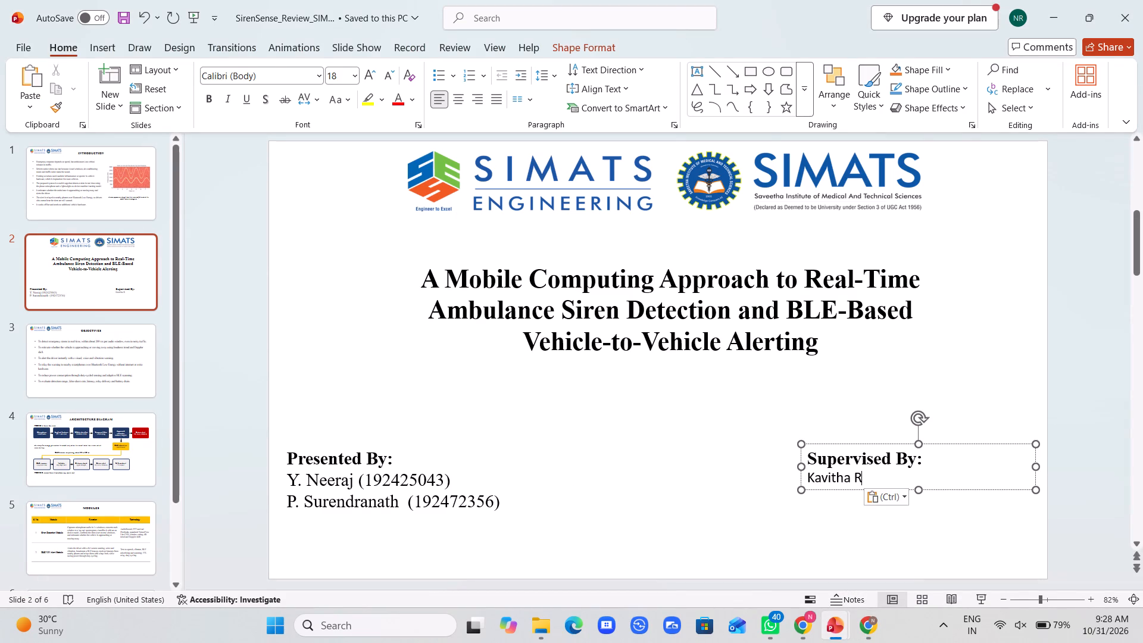
Format the supervisor's name in Times New Roman at size 22 to match the presenter details.
{"action": "left_click", "coordinate": [447, 487]}
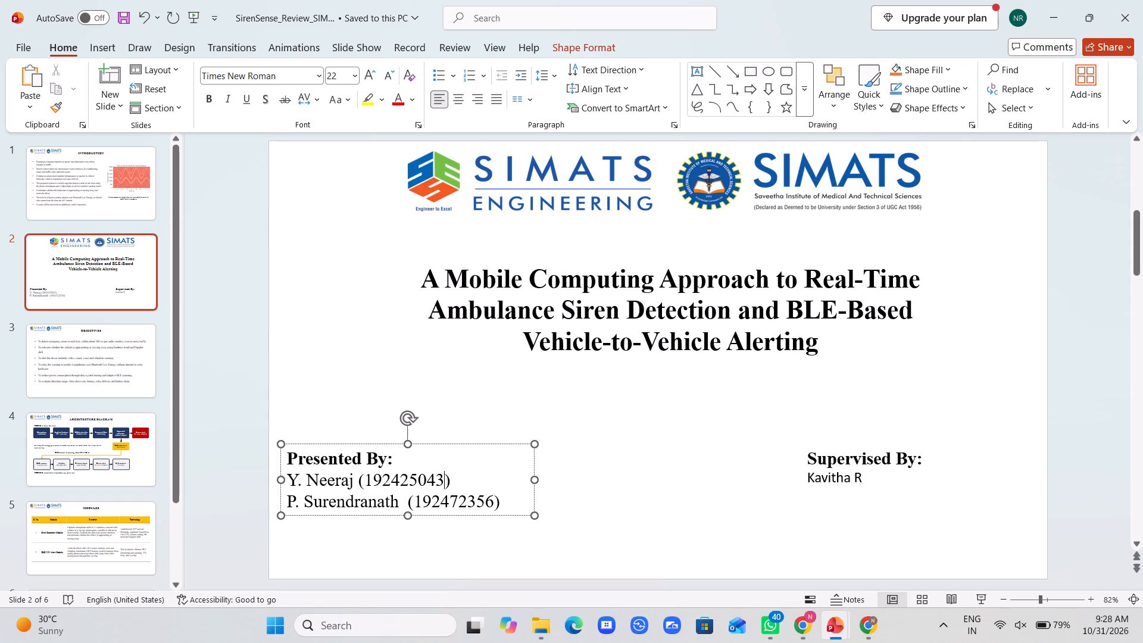
{"action": "left_click", "coordinate": [860, 473]}
{"action": "left_click_drag", "start_coordinate": [863, 476], "coordinate": [816, 476]}
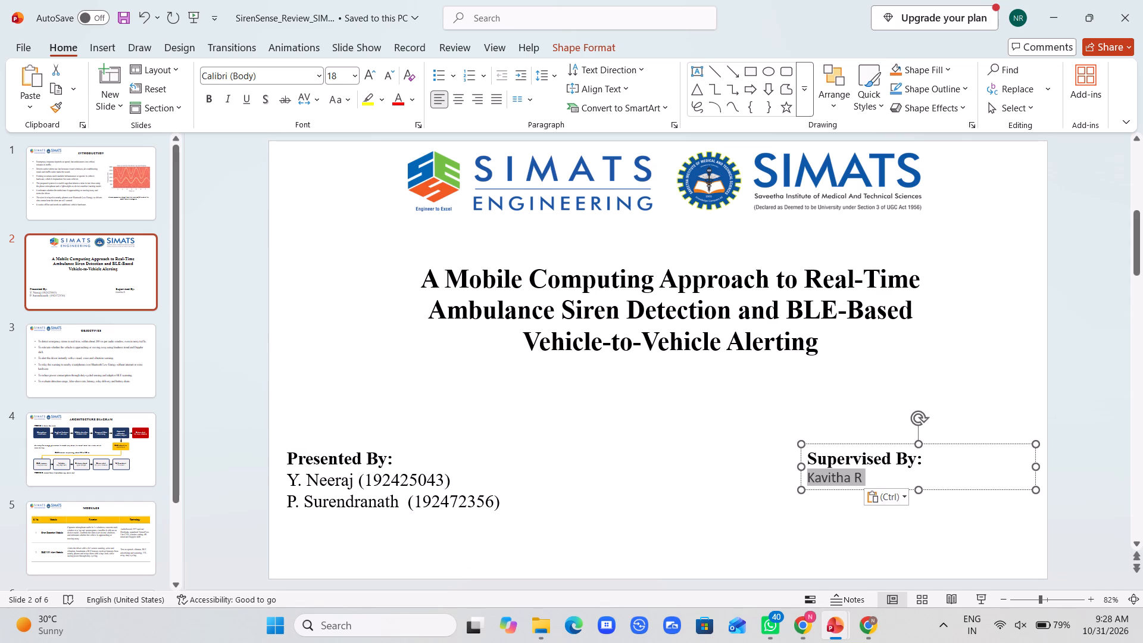
{"action": "left_click_drag", "start_coordinate": [816, 476], "coordinate": [812, 476]}
{"action": "left_click", "coordinate": [855, 430]}
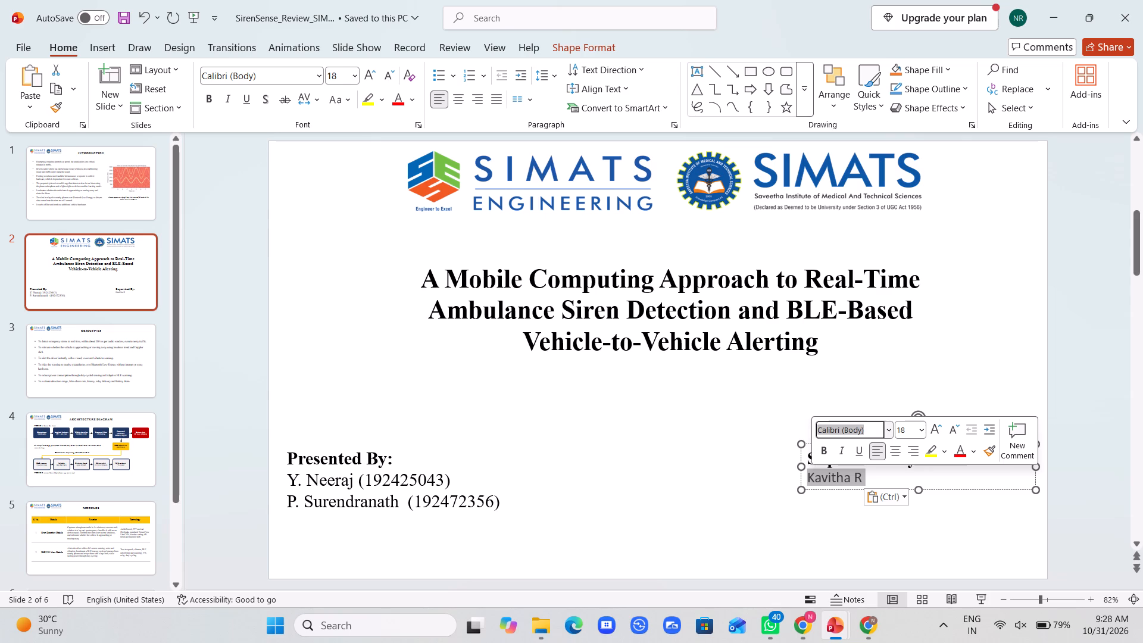
{"action": "type", "text": "tim"}
{"action": "key", "text": "Return"}
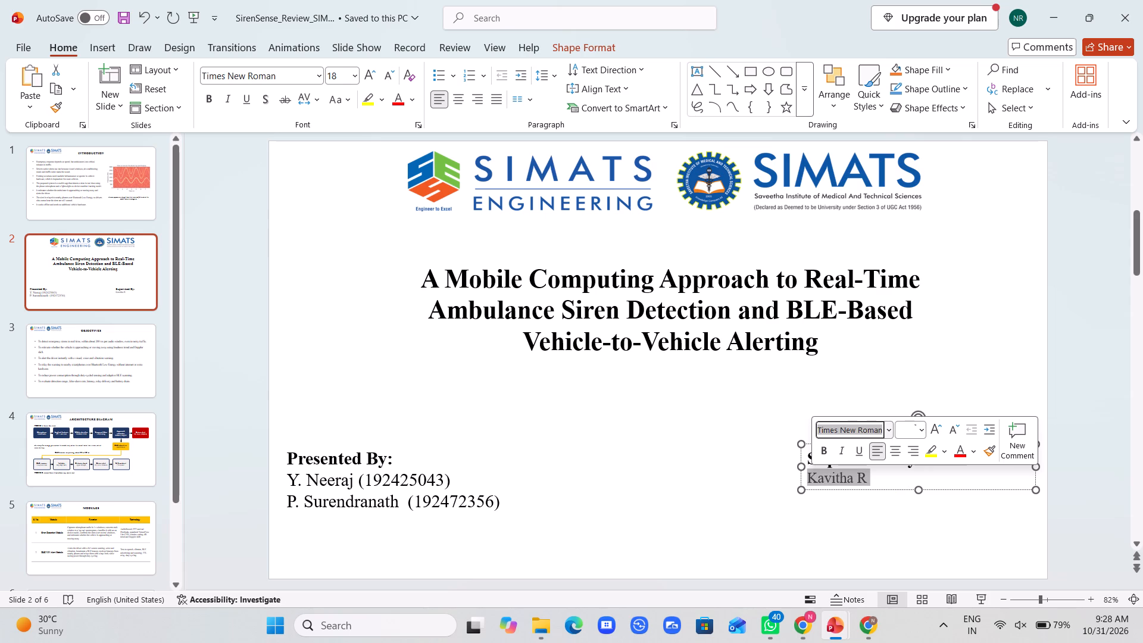
{"action": "left_click", "coordinate": [908, 427]}
{"action": "type", "text": "22"}
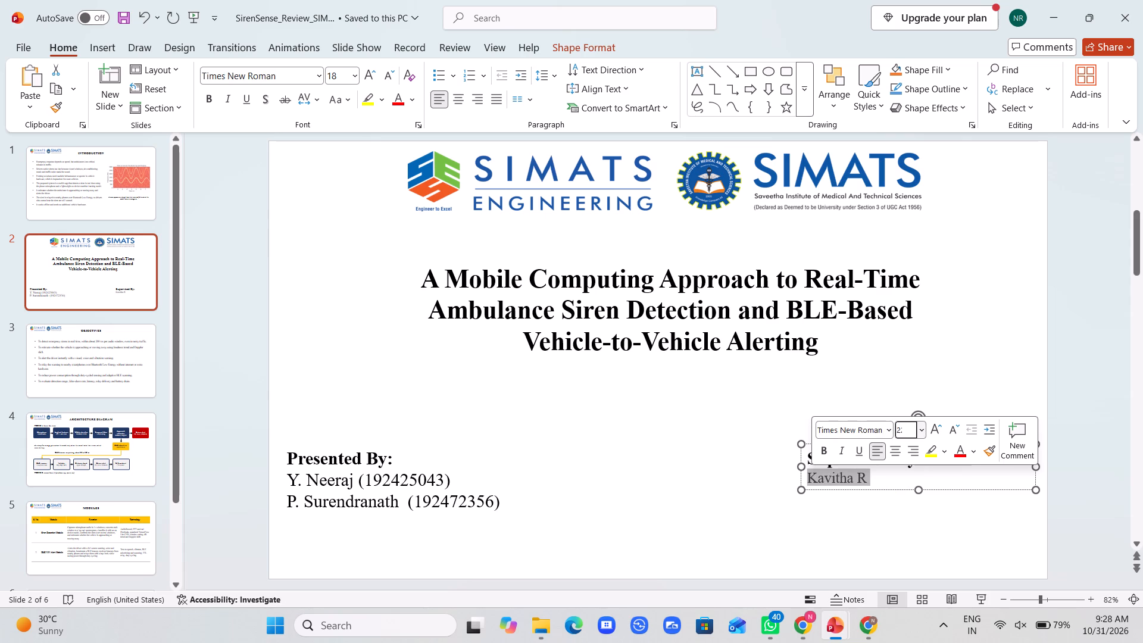
{"action": "key", "text": "Return"}
{"action": "left_click", "coordinate": [772, 530]}
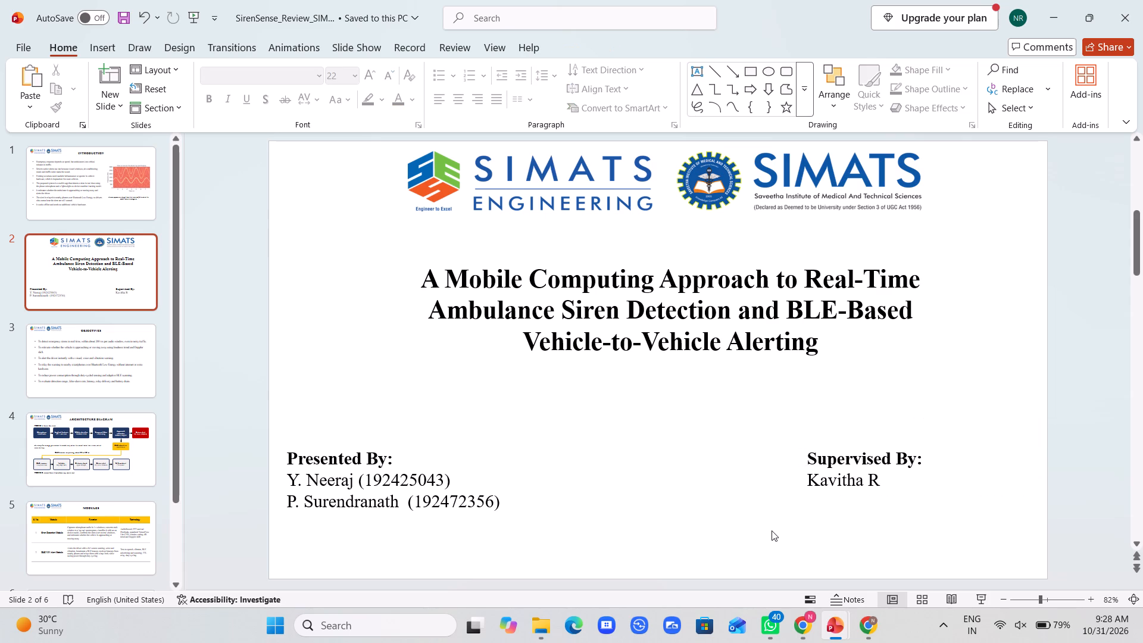
Shift the "Supervised By:" text box slightly to the right on the title slide.
{"action": "left_click", "coordinate": [850, 463]}
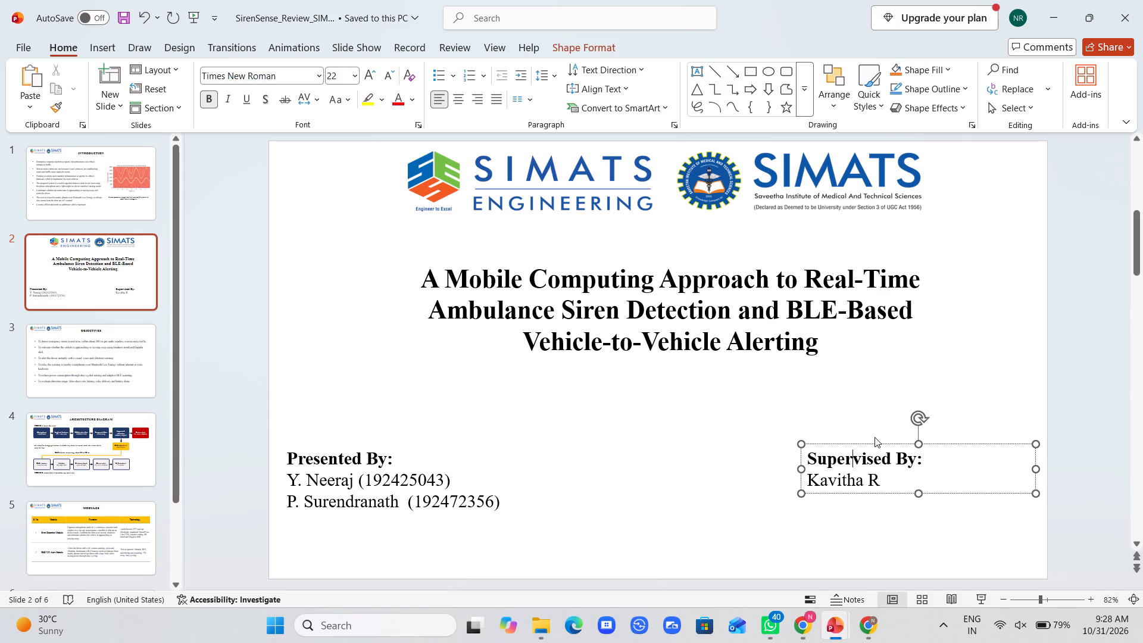
{"action": "left_click", "coordinate": [873, 439]}
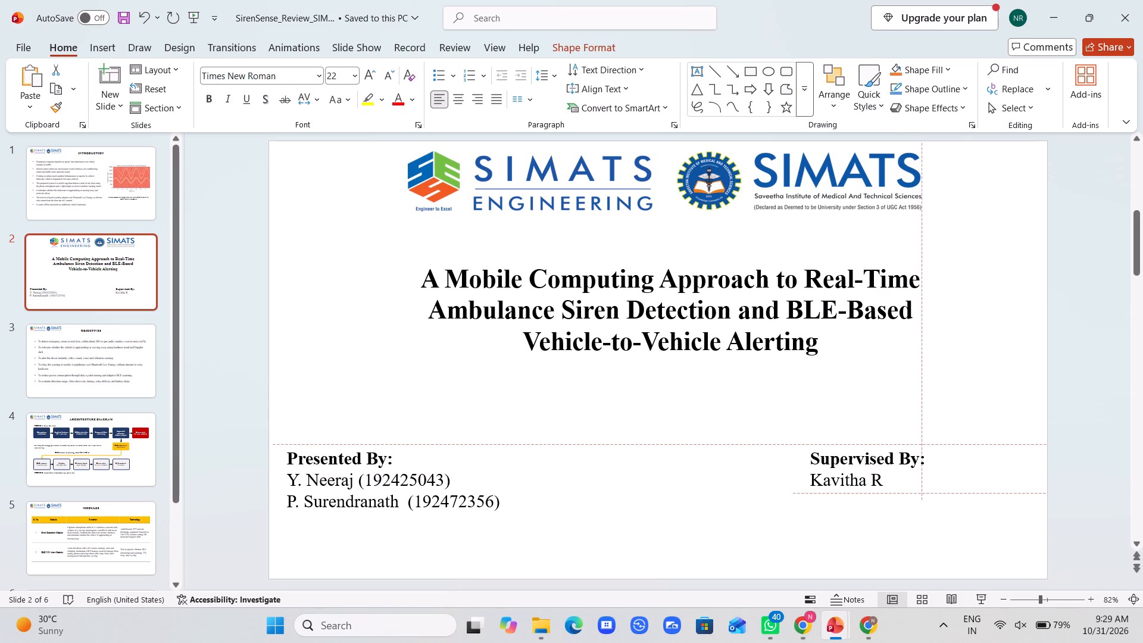
{"action": "left_click", "coordinate": [732, 445]}
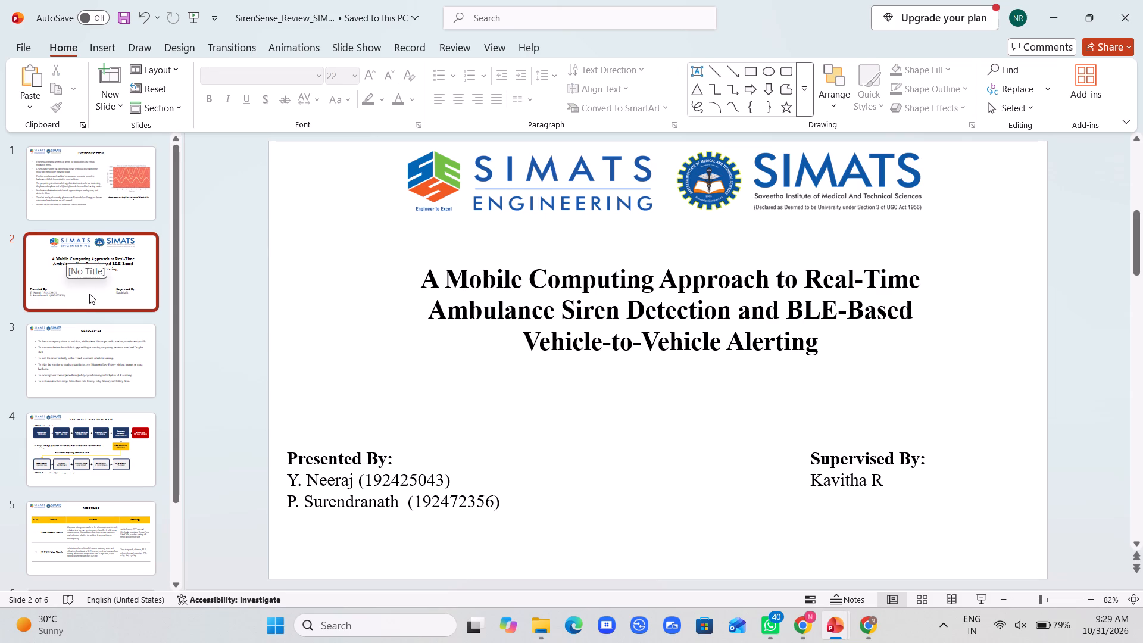
Move the title slide ahead of the Introduction slide so it is slide 1.
{"action": "left_click_drag", "start_coordinate": [98, 296], "coordinate": [97, 244]}
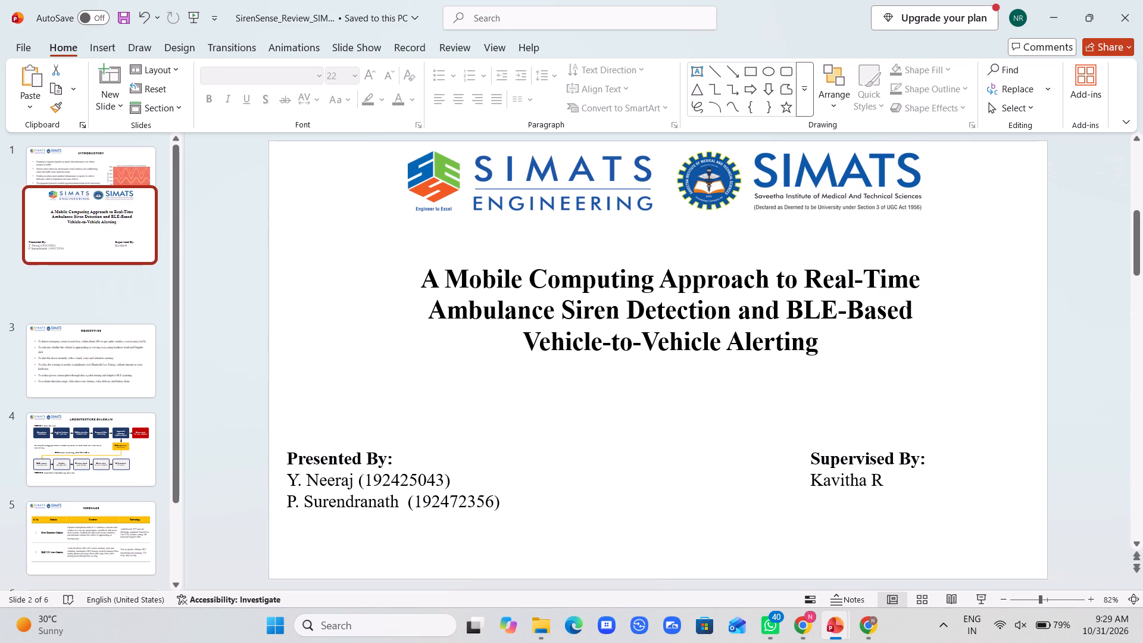
{"action": "left_click_drag", "start_coordinate": [97, 244], "coordinate": [103, 191]}
Delete the SIMATS logo image from the Introduction, Objectives and Architecture Diagram slides.
{"action": "left_click", "coordinate": [113, 244]}
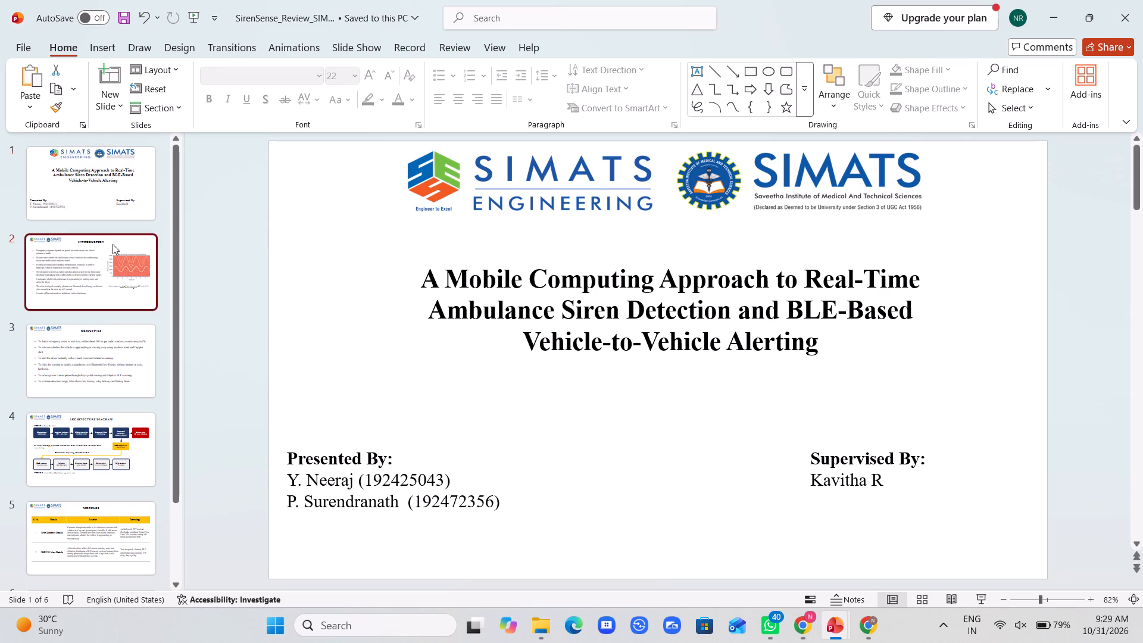
{"action": "left_click", "coordinate": [350, 163]}
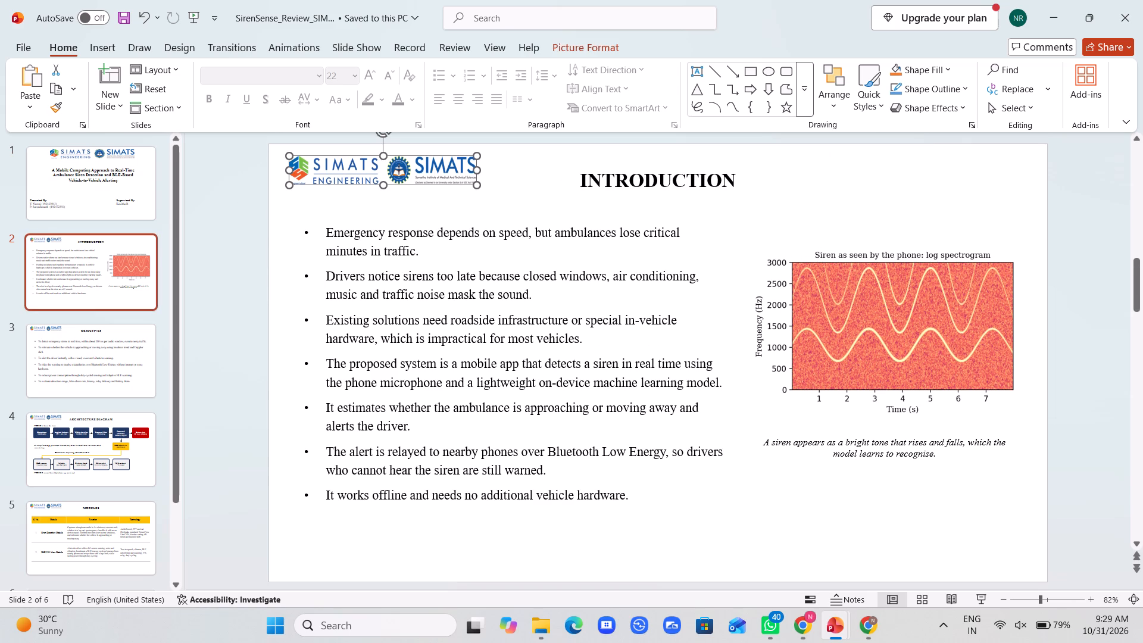
{"action": "key", "text": "Delete"}
{"action": "left_click", "coordinate": [79, 350]}
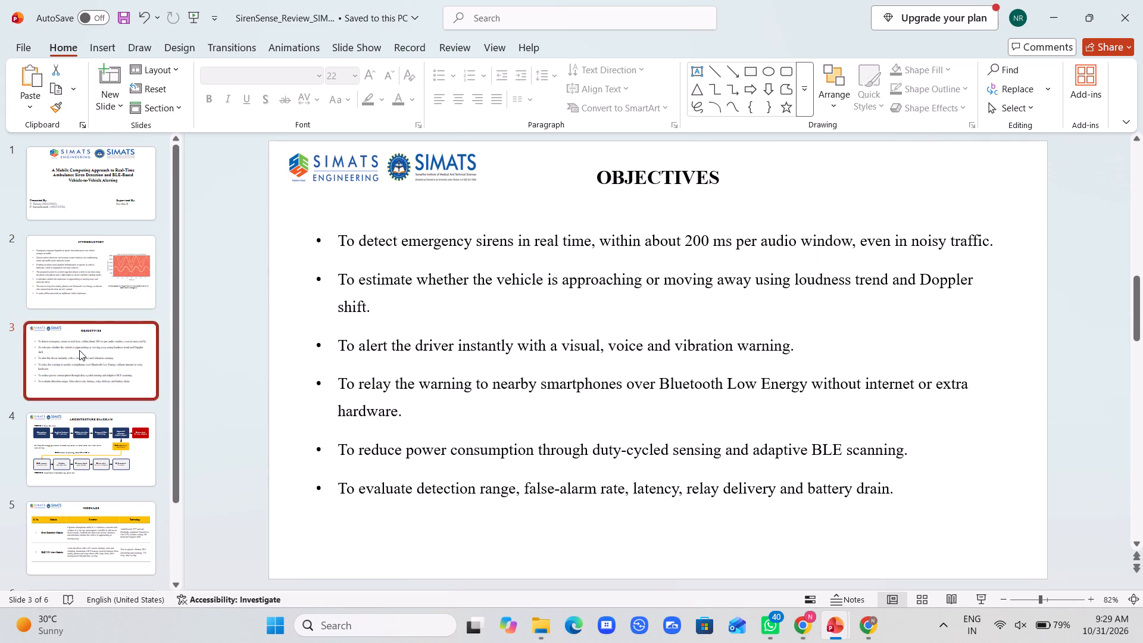
{"action": "left_click", "coordinate": [341, 173]}
{"action": "key", "text": "Delete"}
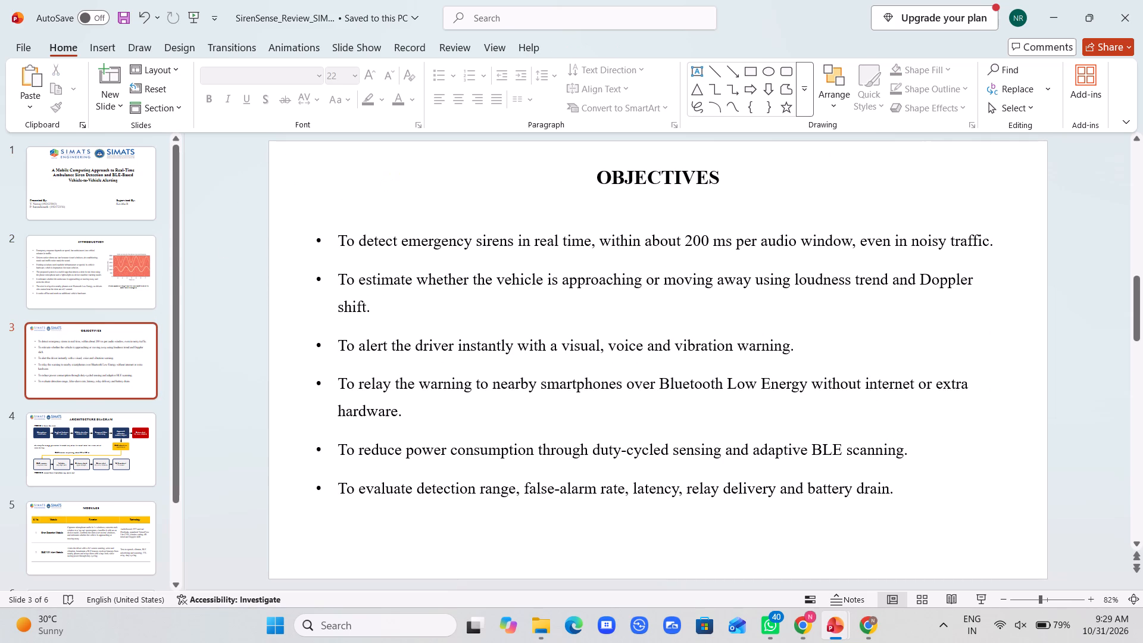
{"action": "left_click", "coordinate": [101, 421]}
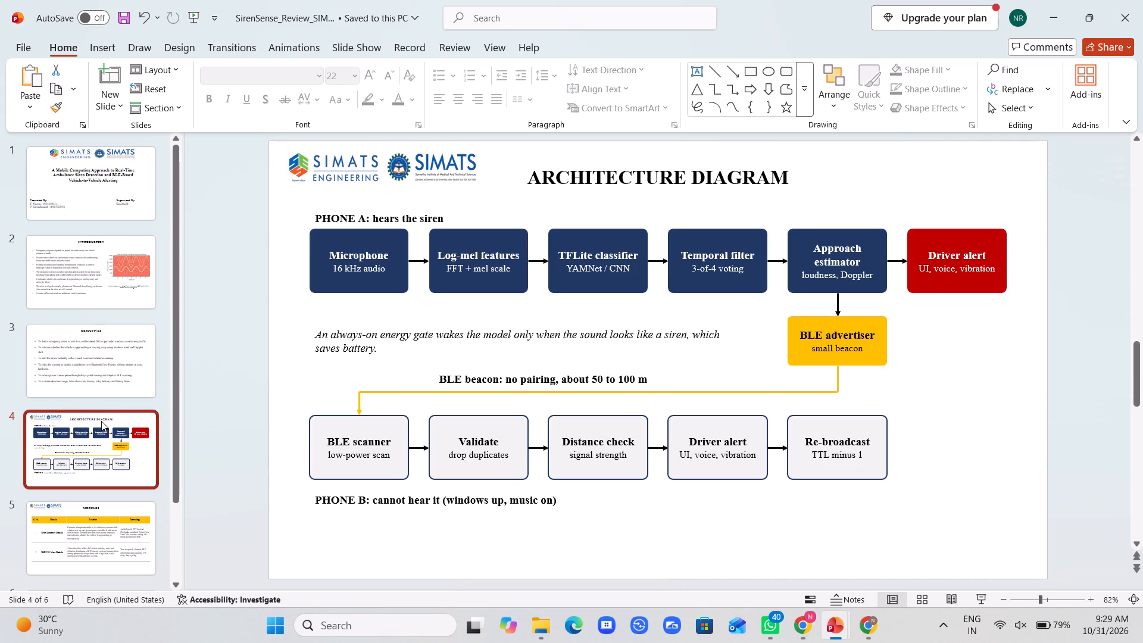
{"action": "left_click", "coordinate": [376, 167]}
{"action": "key", "text": "Delete"}
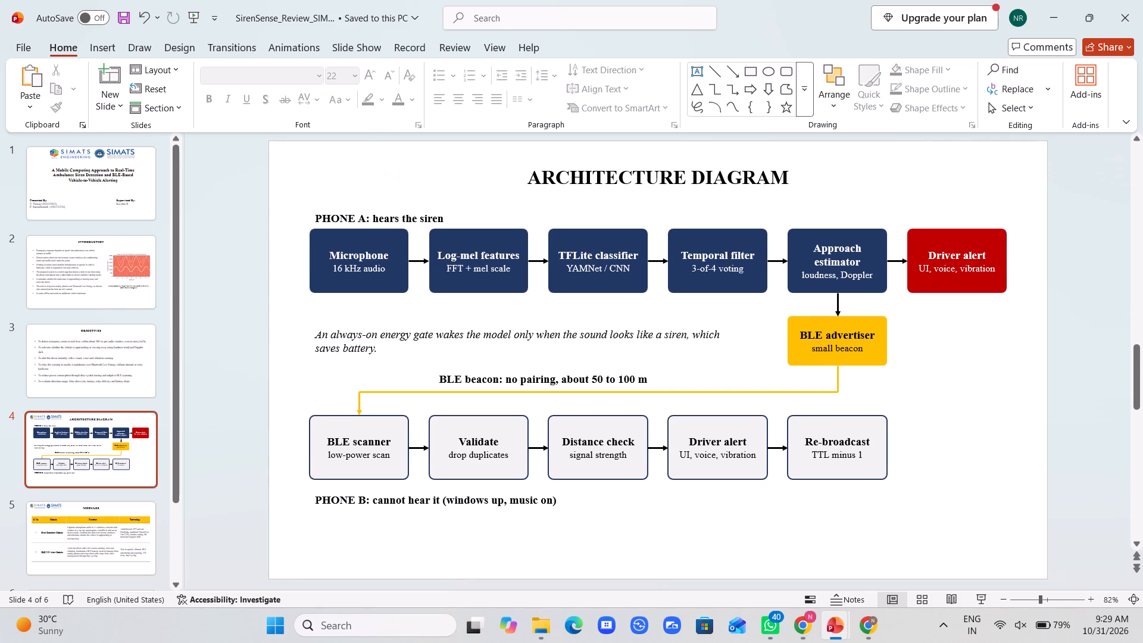
Delete the SIMATS logo image from the Modules and Algorithm slides.
{"action": "left_click", "coordinate": [75, 516]}
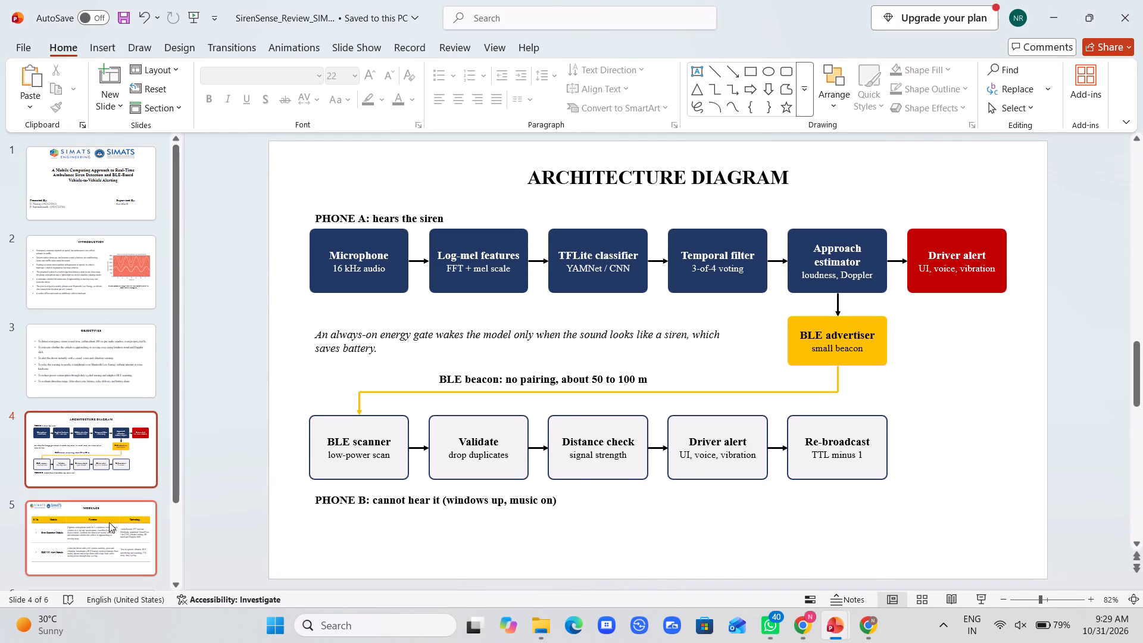
{"action": "left_click", "coordinate": [105, 545]}
{"action": "left_click", "coordinate": [367, 164]}
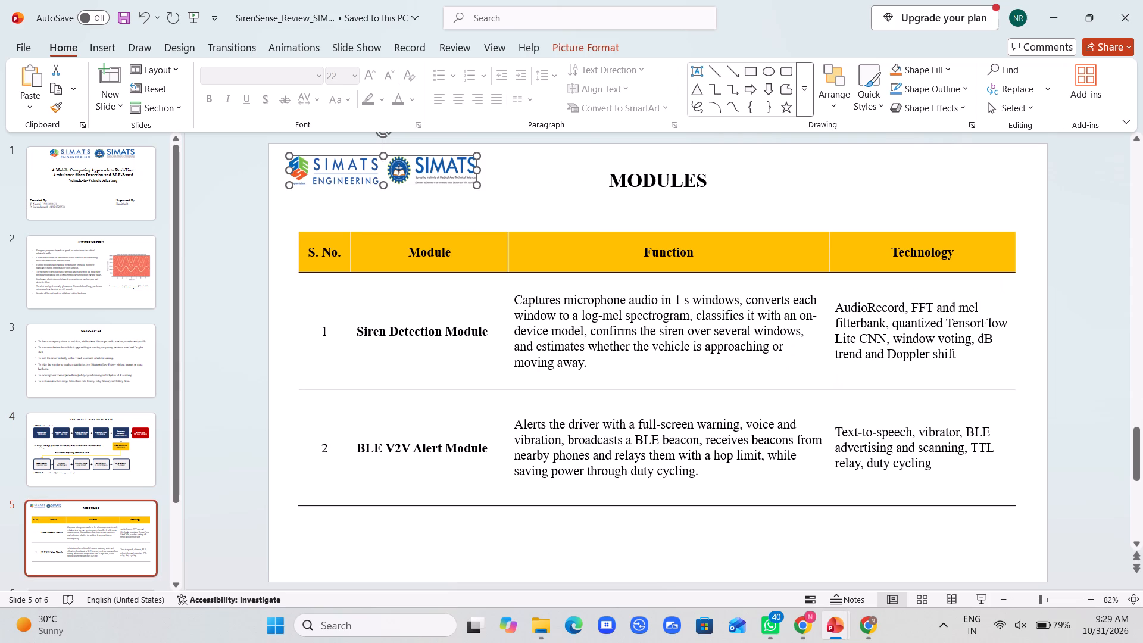
{"action": "key", "text": "Delete"}
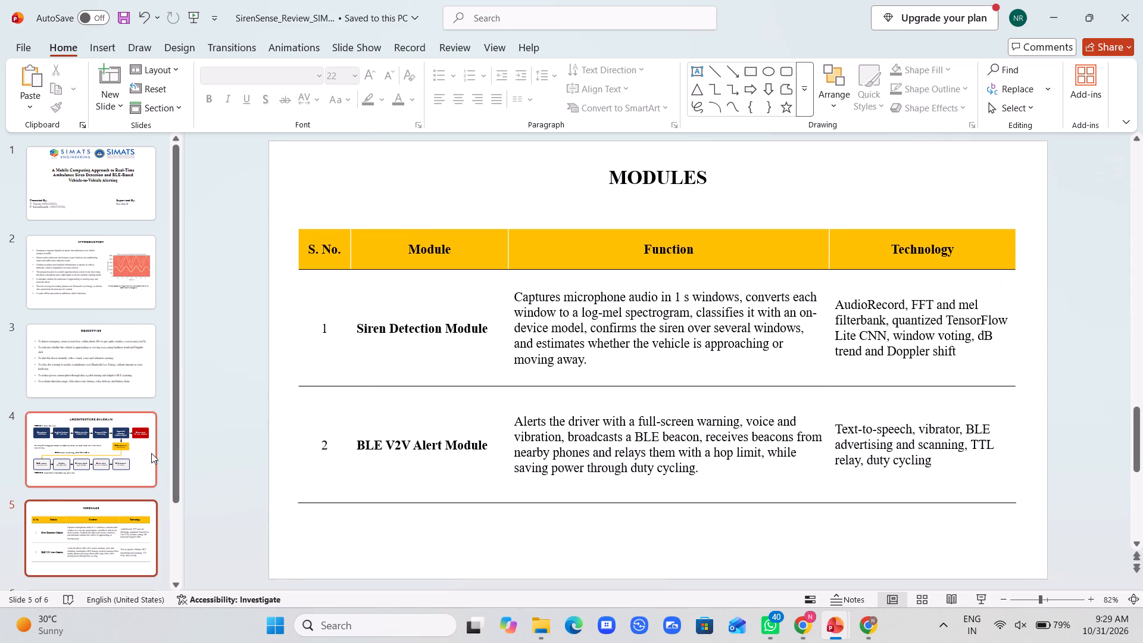
{"action": "scroll", "coordinate": [120, 453], "scroll_direction": "down", "scroll_amount": 4}
{"action": "left_click", "coordinate": [70, 530]}
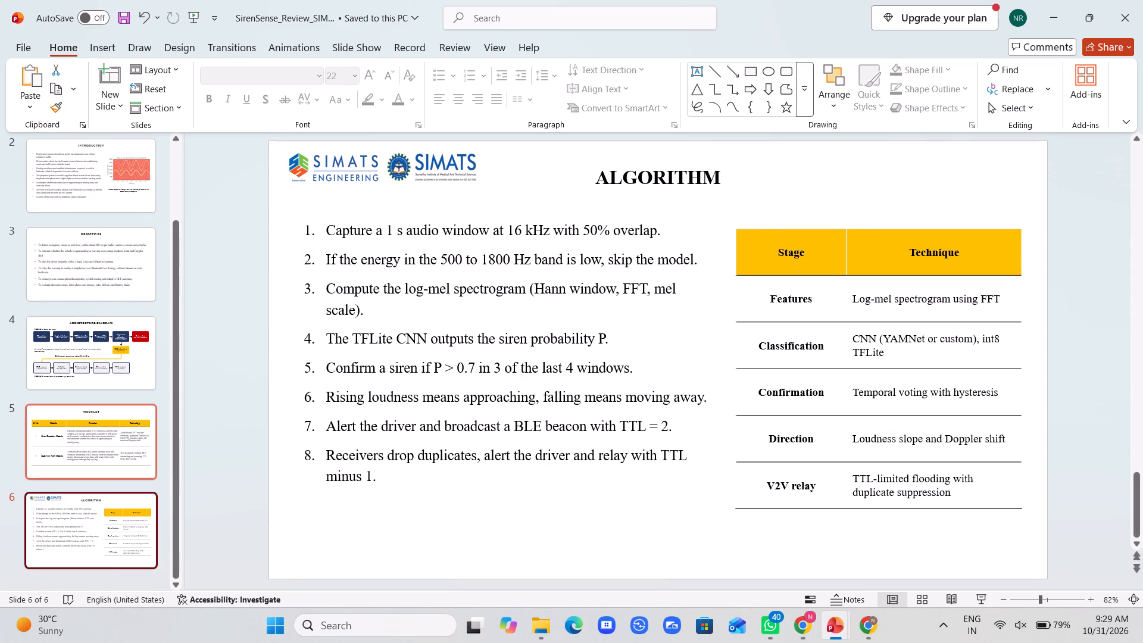
{"action": "left_click", "coordinate": [405, 167]}
{"action": "key", "text": "Delete"}
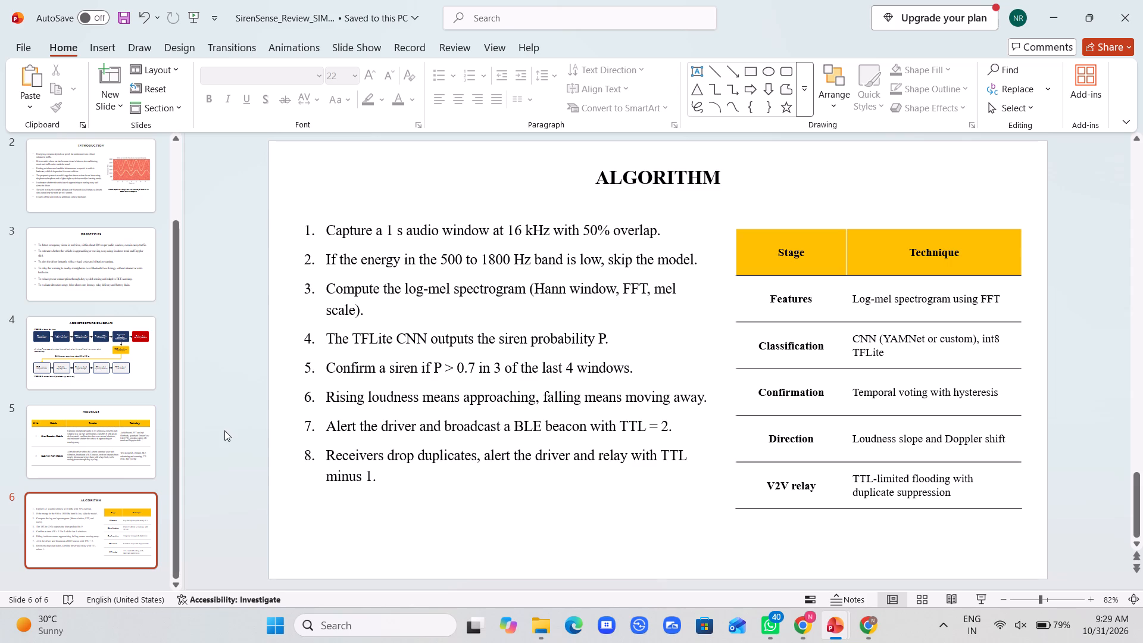
Look through the slide thumbnails and view the Architecture Diagram slide.
{"action": "scroll", "coordinate": [149, 309], "scroll_direction": "down", "scroll_amount": 2}
{"action": "scroll", "coordinate": [149, 309], "scroll_direction": "up", "scroll_amount": 14}
{"action": "scroll", "coordinate": [149, 309], "scroll_direction": "down", "scroll_amount": 3}
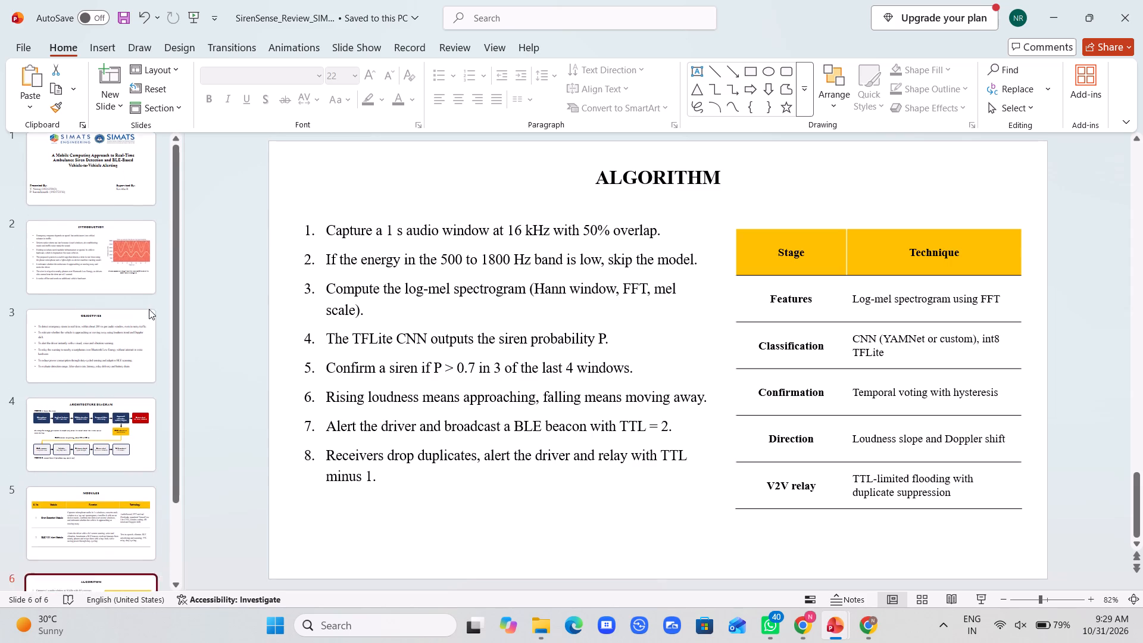
{"action": "scroll", "coordinate": [149, 309], "scroll_direction": "down", "scroll_amount": 2}
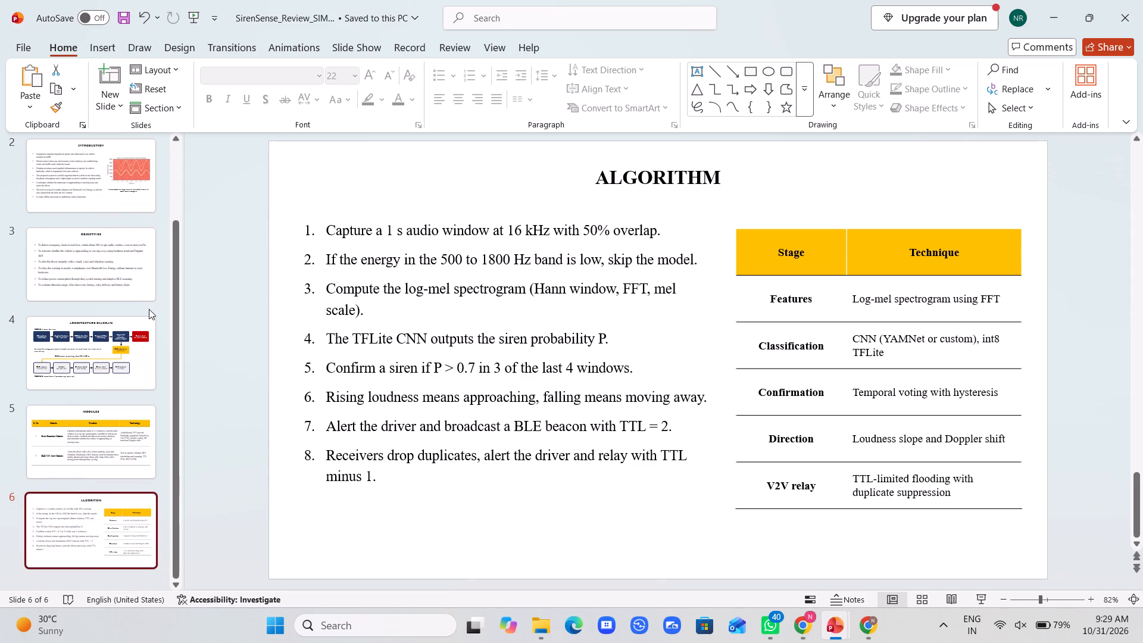
{"action": "scroll", "coordinate": [149, 309], "scroll_direction": "down", "scroll_amount": 4}
{"action": "scroll", "coordinate": [149, 309], "scroll_direction": "up", "scroll_amount": 6}
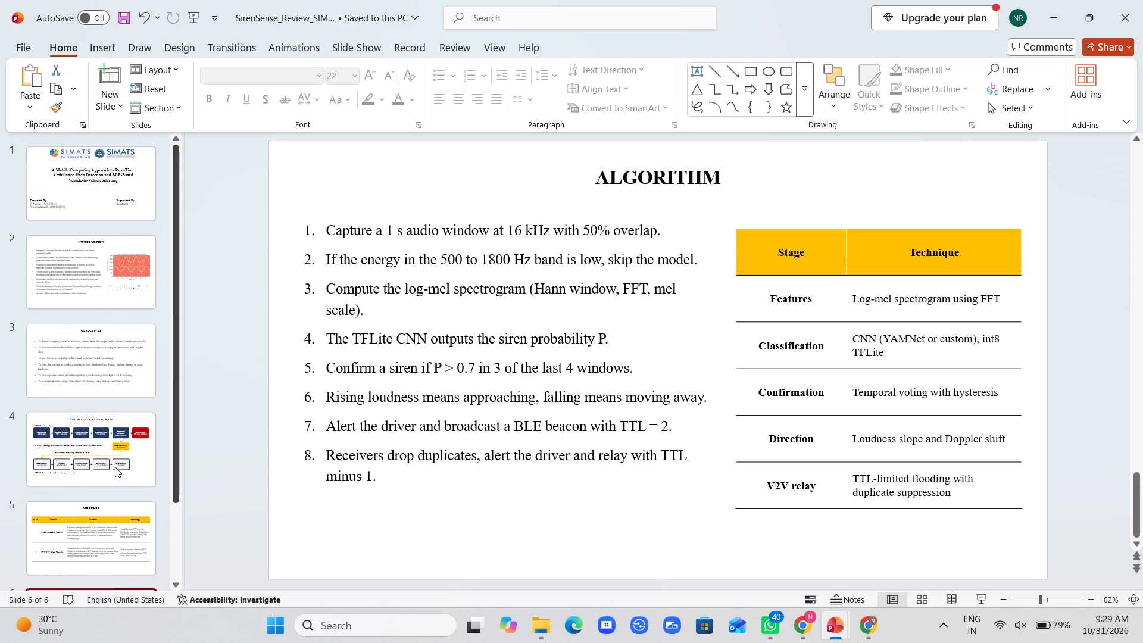
{"action": "left_click", "coordinate": [73, 492]}
{"action": "left_click", "coordinate": [116, 458]}
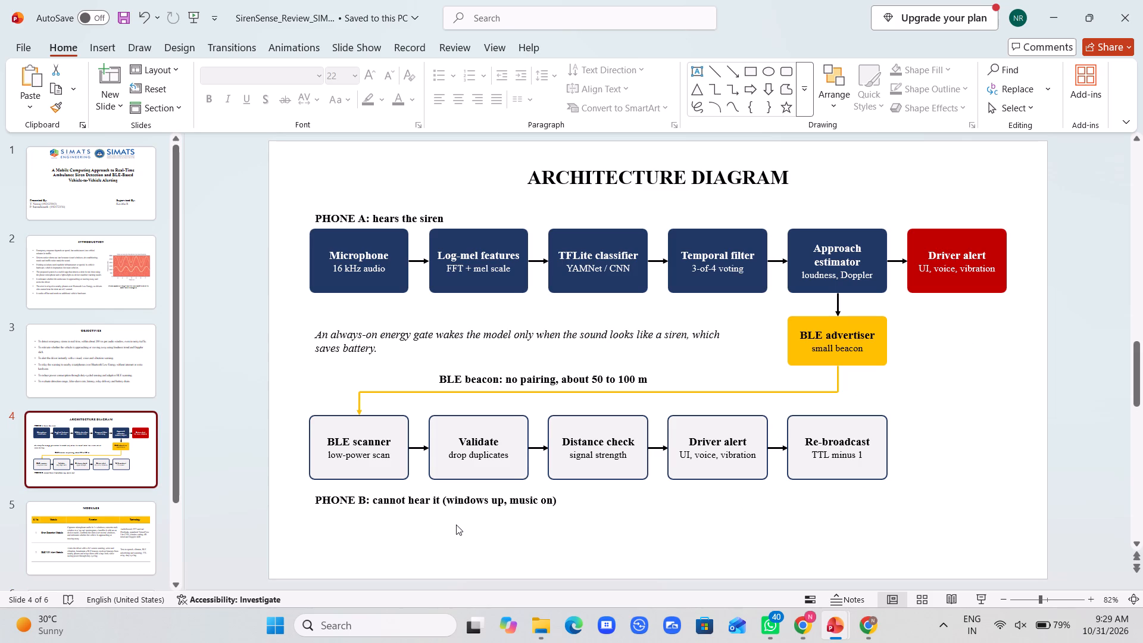
Add a blank slide after the Architecture Diagram slide and move it to the end as slide 7.
{"action": "scroll", "coordinate": [30, 273], "scroll_direction": "down", "scroll_amount": 7}
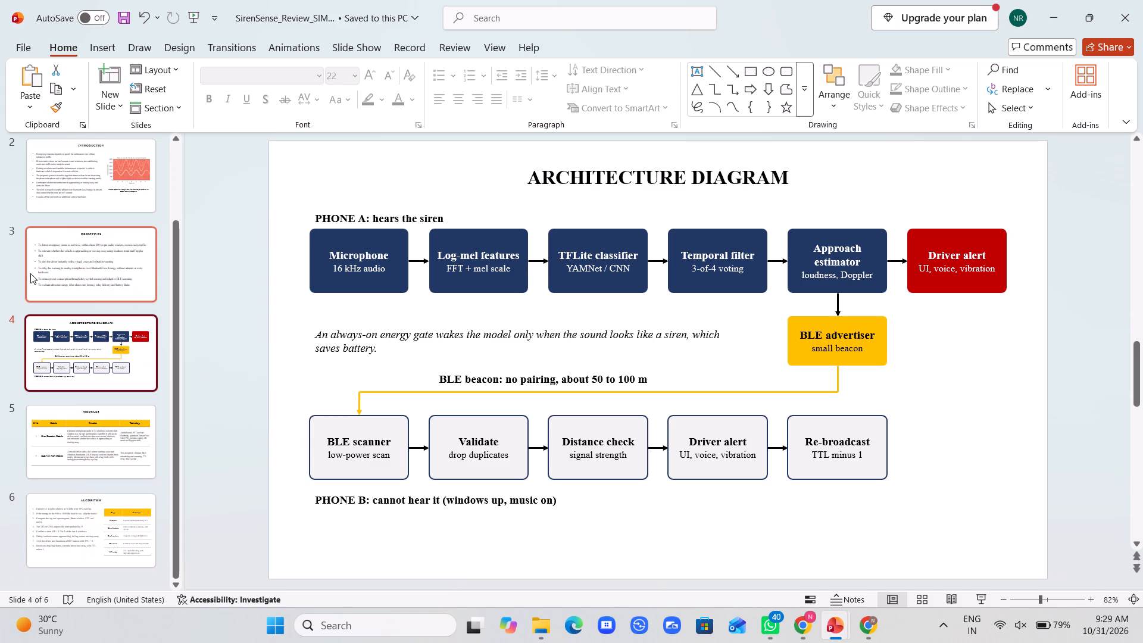
{"action": "scroll", "coordinate": [30, 273], "scroll_direction": "up", "scroll_amount": 6}
{"action": "scroll", "coordinate": [30, 273], "scroll_direction": "down", "scroll_amount": 10}
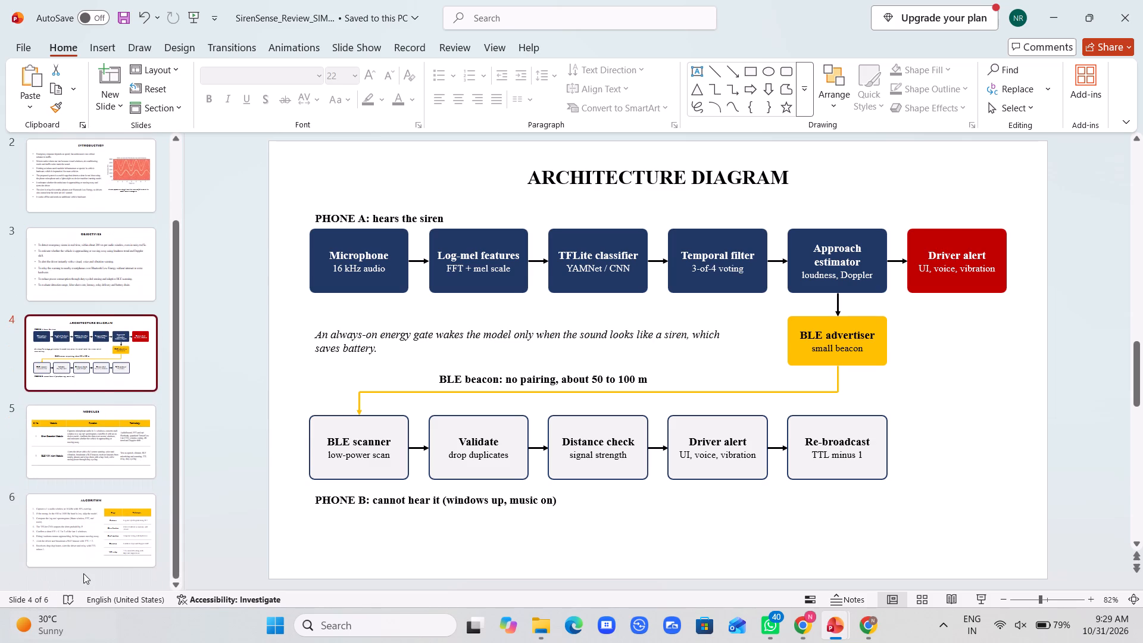
{"action": "left_click", "coordinate": [101, 79]}
{"action": "left_click_drag", "start_coordinate": [98, 420], "coordinate": [96, 489]}
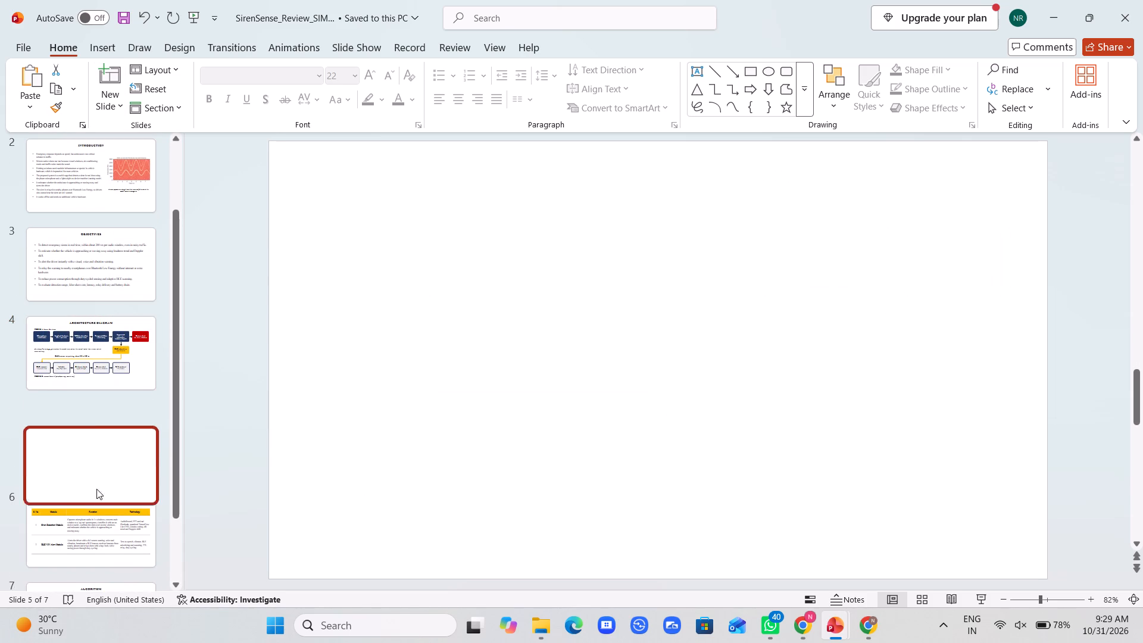
{"action": "left_click_drag", "start_coordinate": [96, 489], "coordinate": [90, 530]}
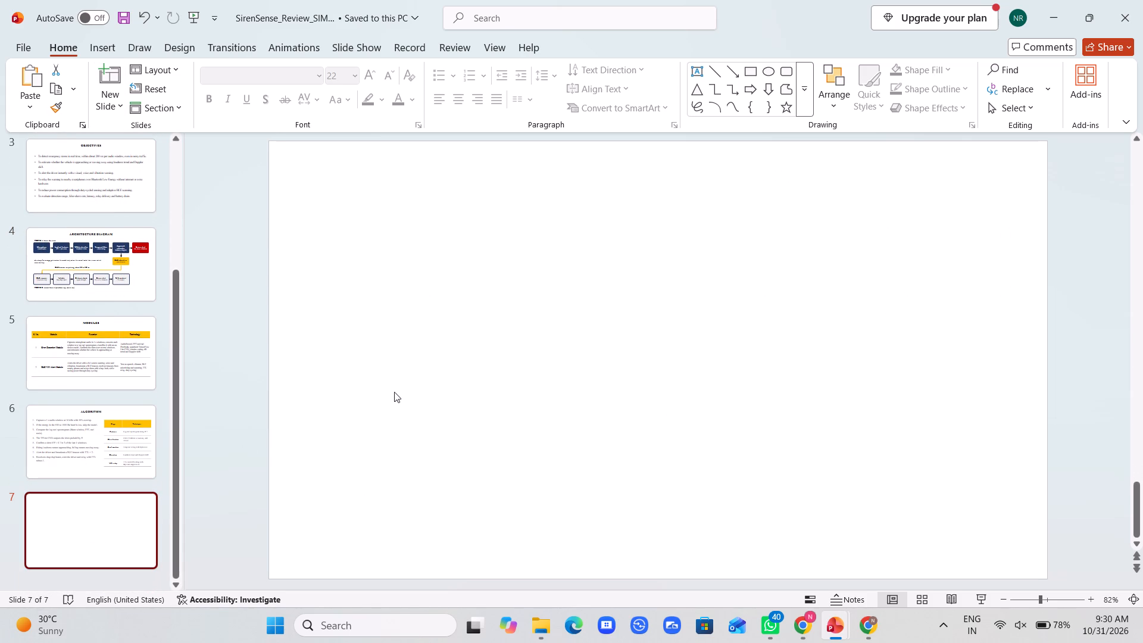
{"action": "left_click", "coordinate": [530, 323]}
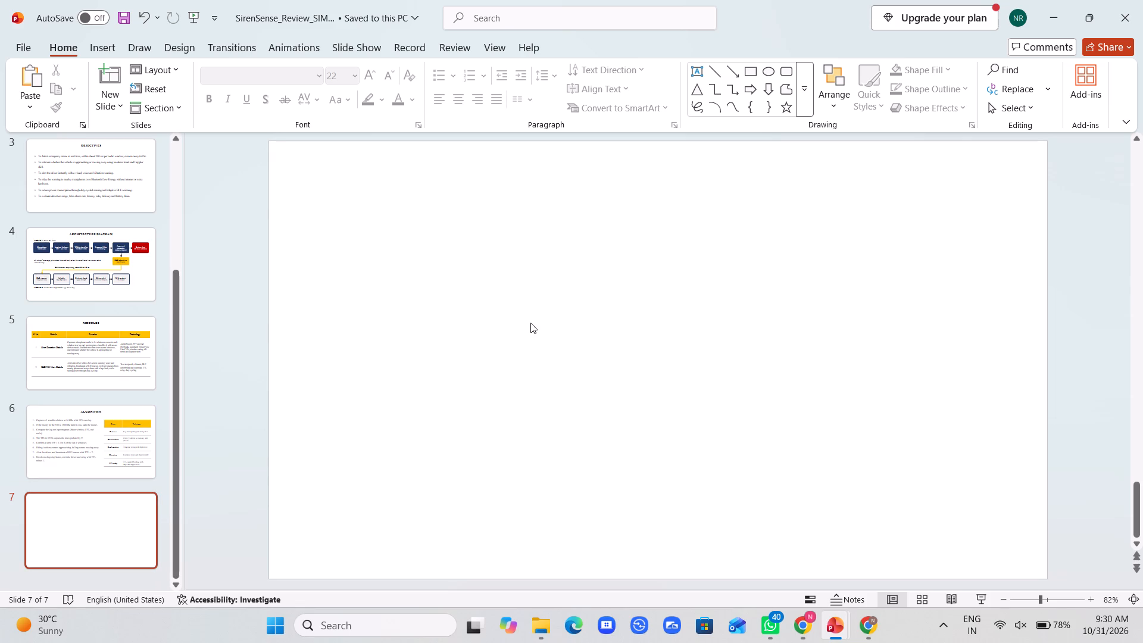
Close the VStudy course browser window and the "review 0th mobile computing" presentation, returning to the SirenSense presentation.
{"action": "left_click", "coordinate": [873, 624]}
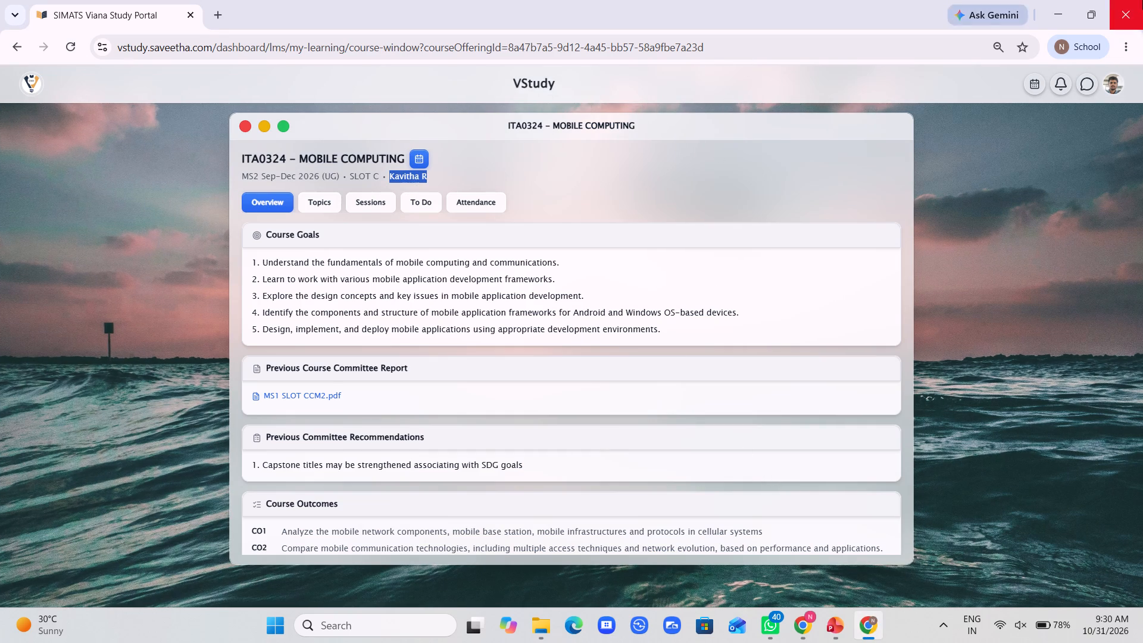
{"action": "left_click", "coordinate": [1142, 0]}
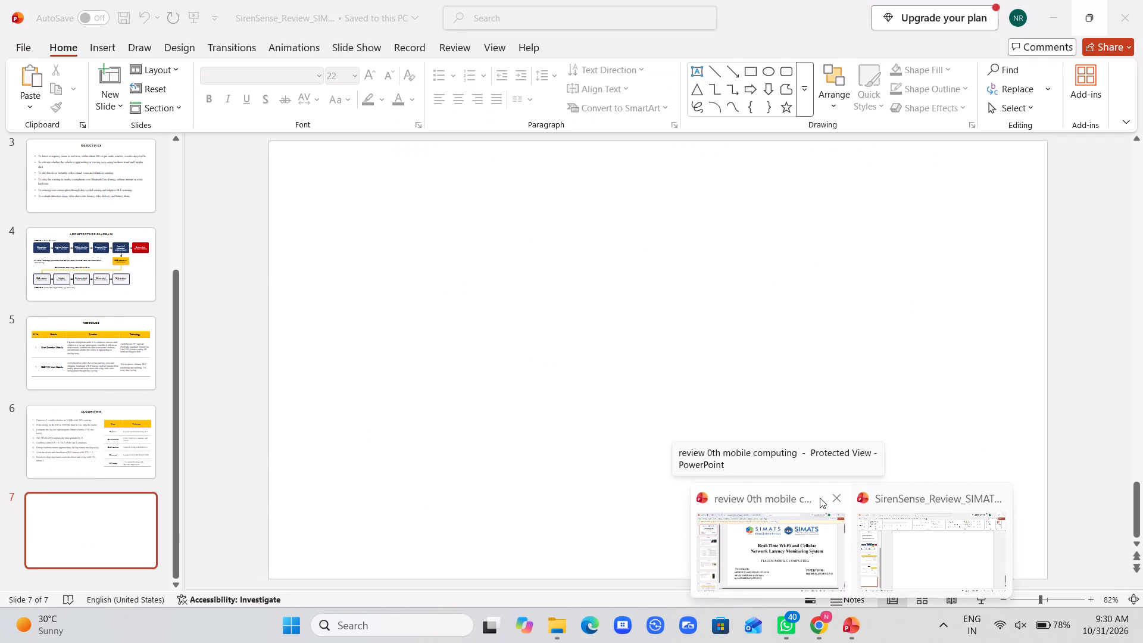
{"action": "left_click", "coordinate": [837, 494]}
{"action": "left_click", "coordinate": [838, 547]}
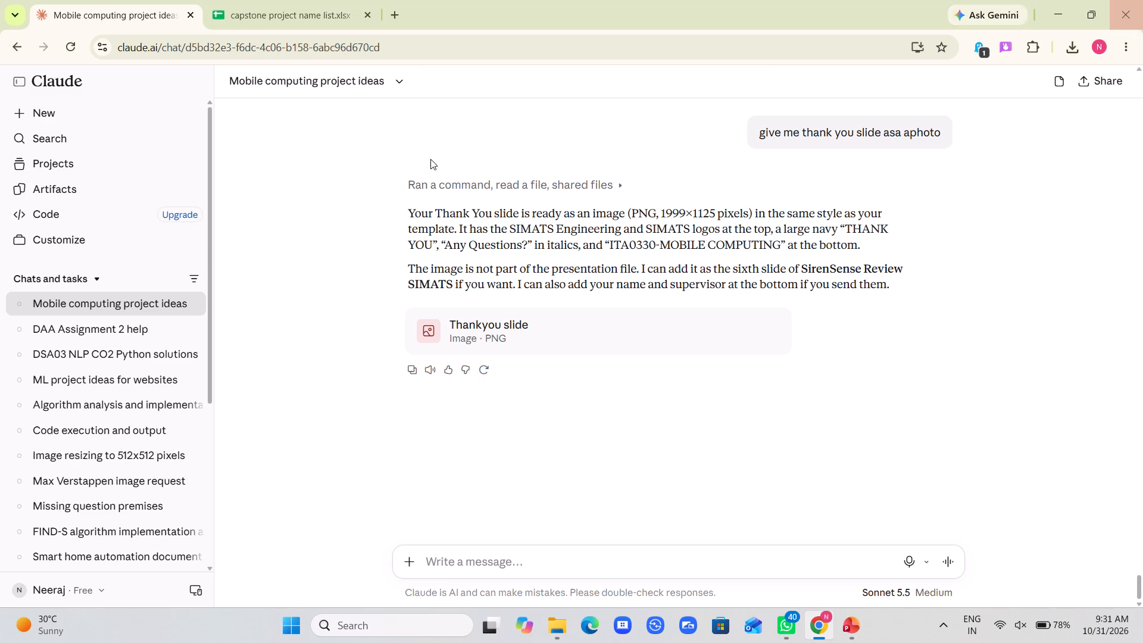
Look through the student names and project titles in the capstone project name list spreadsheet.
{"action": "left_click", "coordinate": [319, 8]}
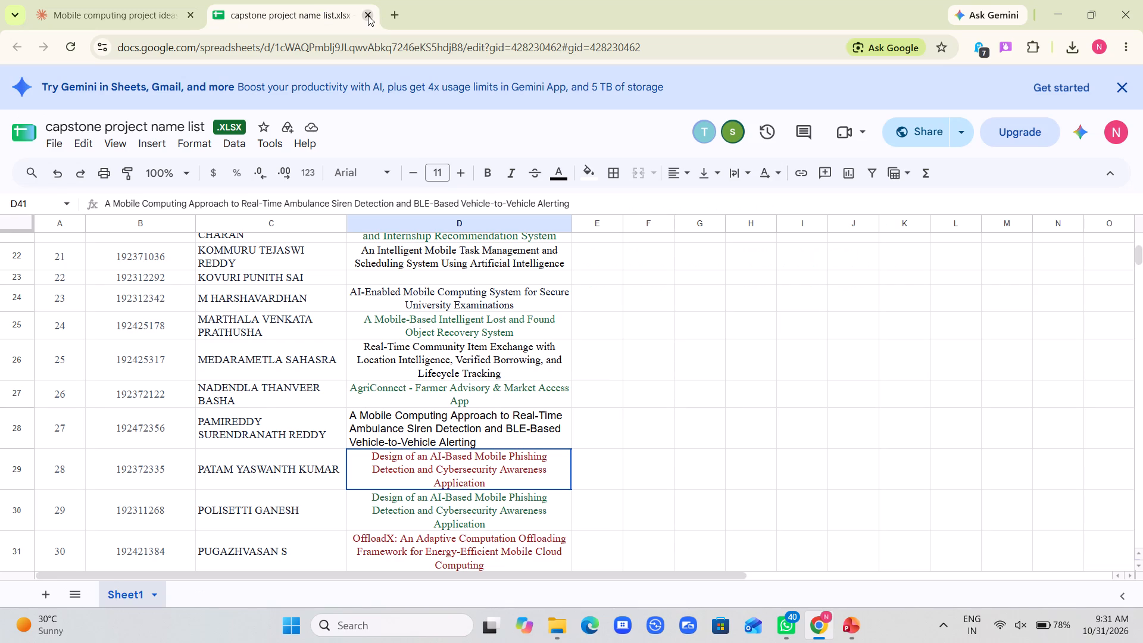
{"action": "scroll", "coordinate": [519, 368], "scroll_direction": "down", "scroll_amount": 1}
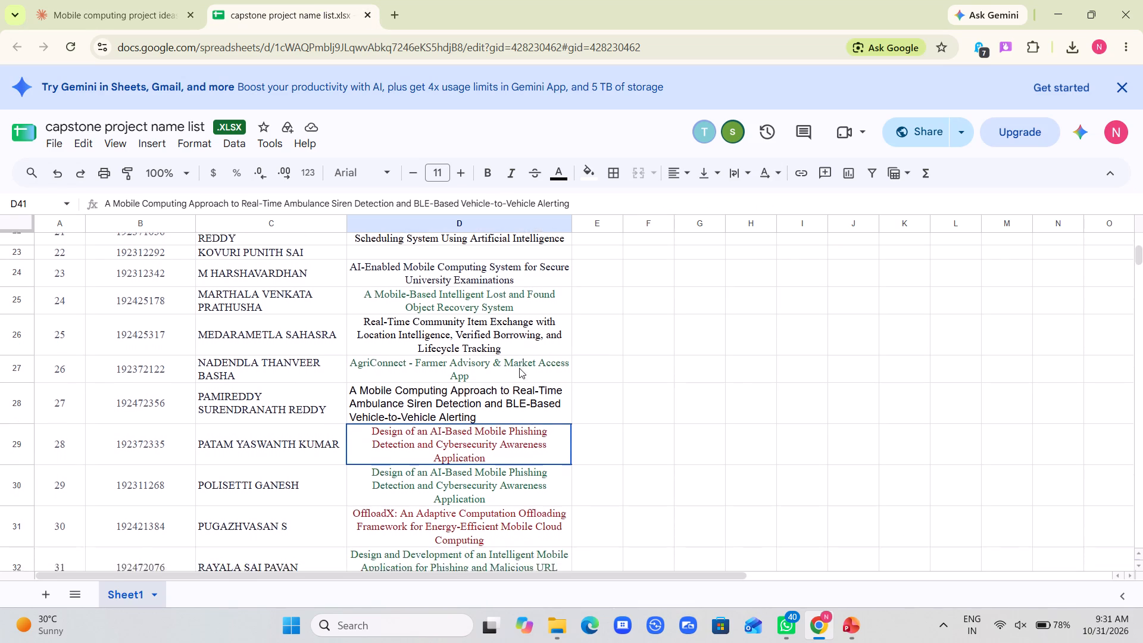
{"action": "scroll", "coordinate": [519, 368], "scroll_direction": "down", "scroll_amount": 2}
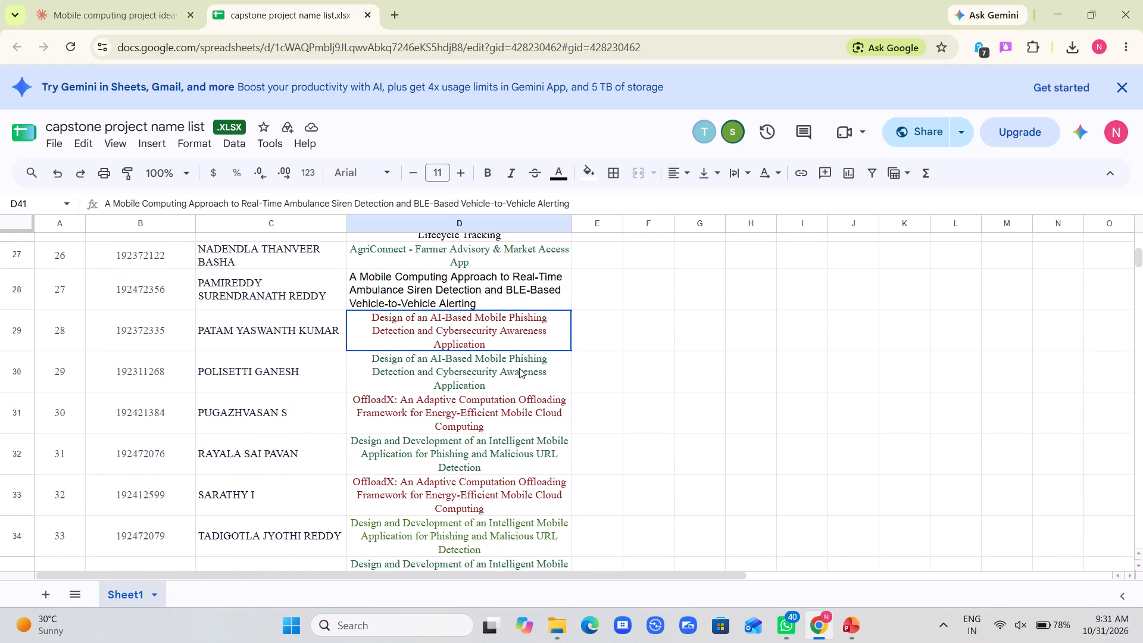
{"action": "scroll", "coordinate": [519, 368], "scroll_direction": "down", "scroll_amount": 1}
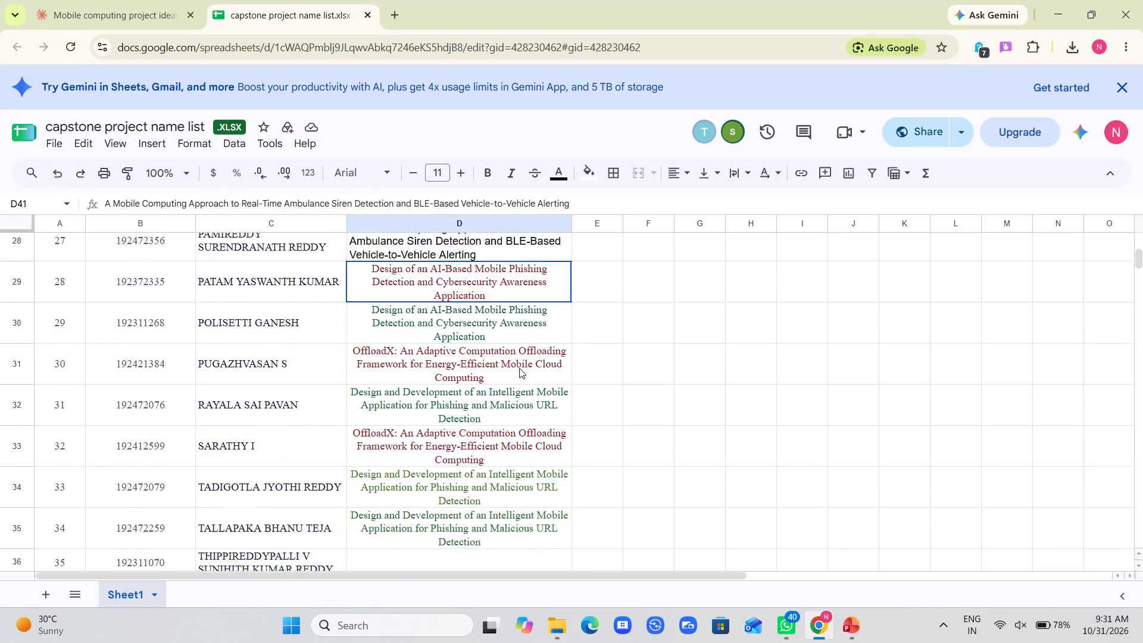
{"action": "scroll", "coordinate": [519, 368], "scroll_direction": "down", "scroll_amount": 1}
{"action": "scroll", "coordinate": [519, 368], "scroll_direction": "up", "scroll_amount": 1}
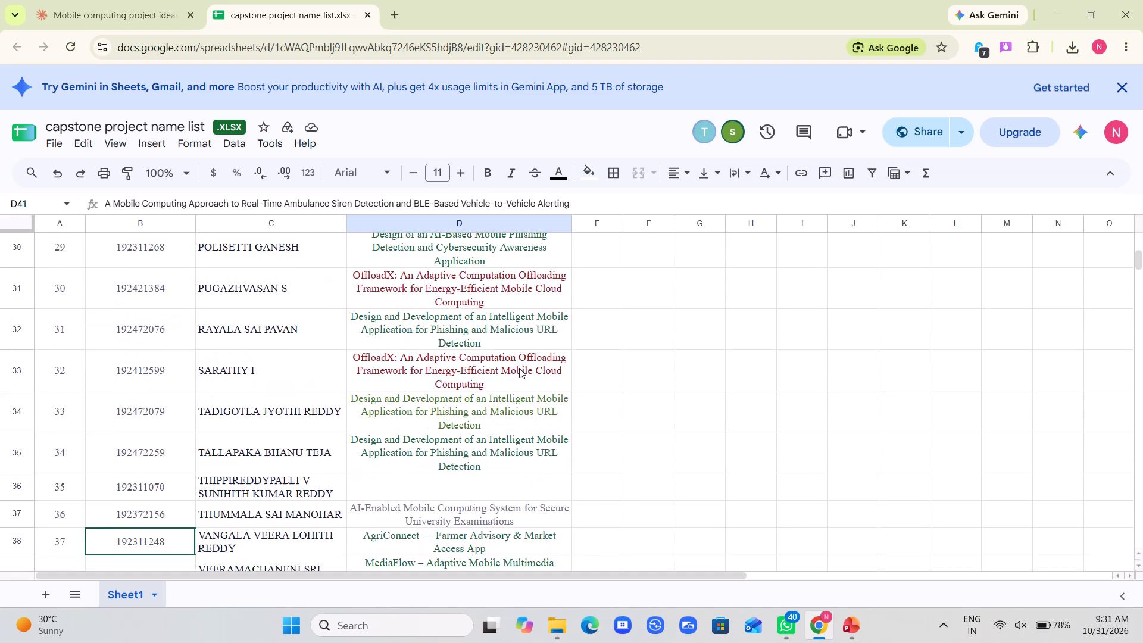
{"action": "scroll", "coordinate": [519, 368], "scroll_direction": "up", "scroll_amount": 2}
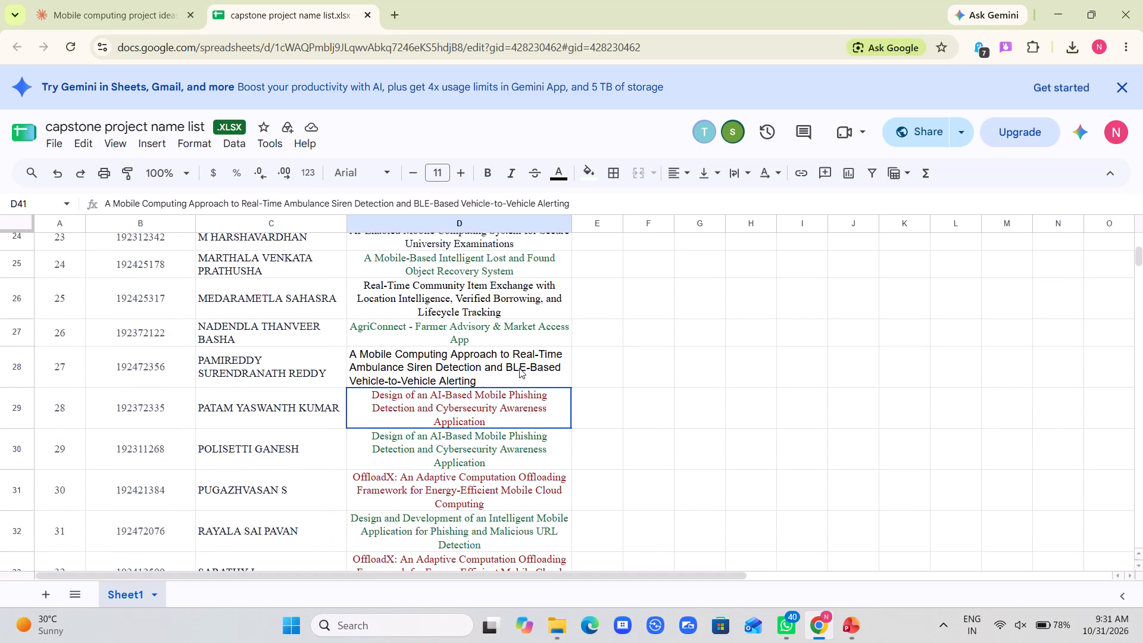
Search Google for "thankyou slide" in a new Chrome tab.
{"action": "left_click", "coordinate": [1072, 0]}
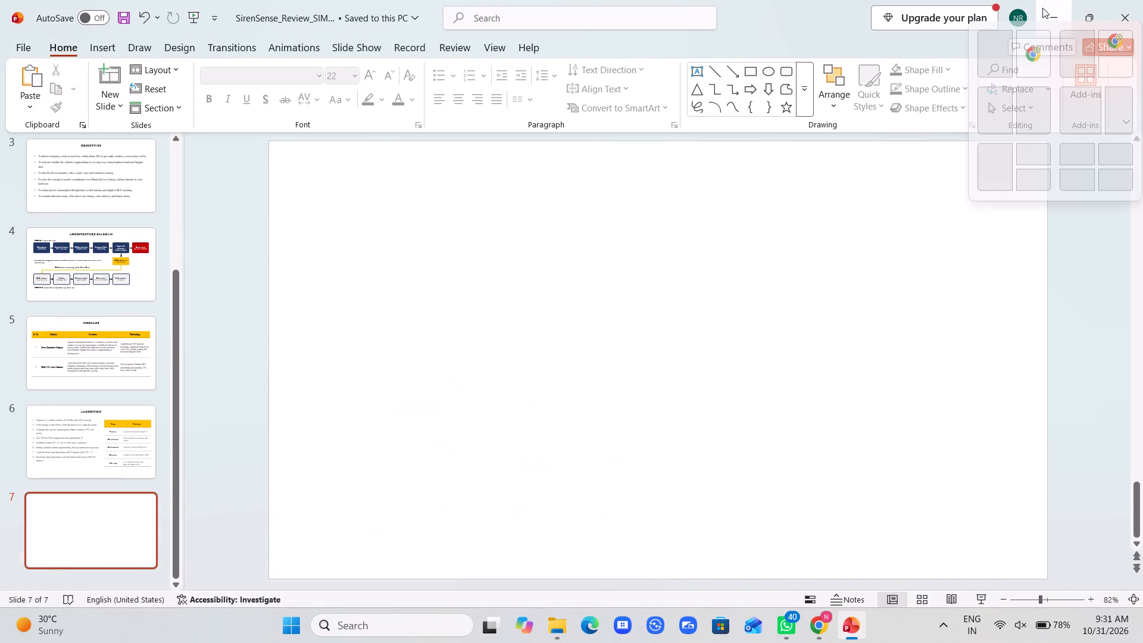
{"action": "left_click", "coordinate": [1042, 8]}
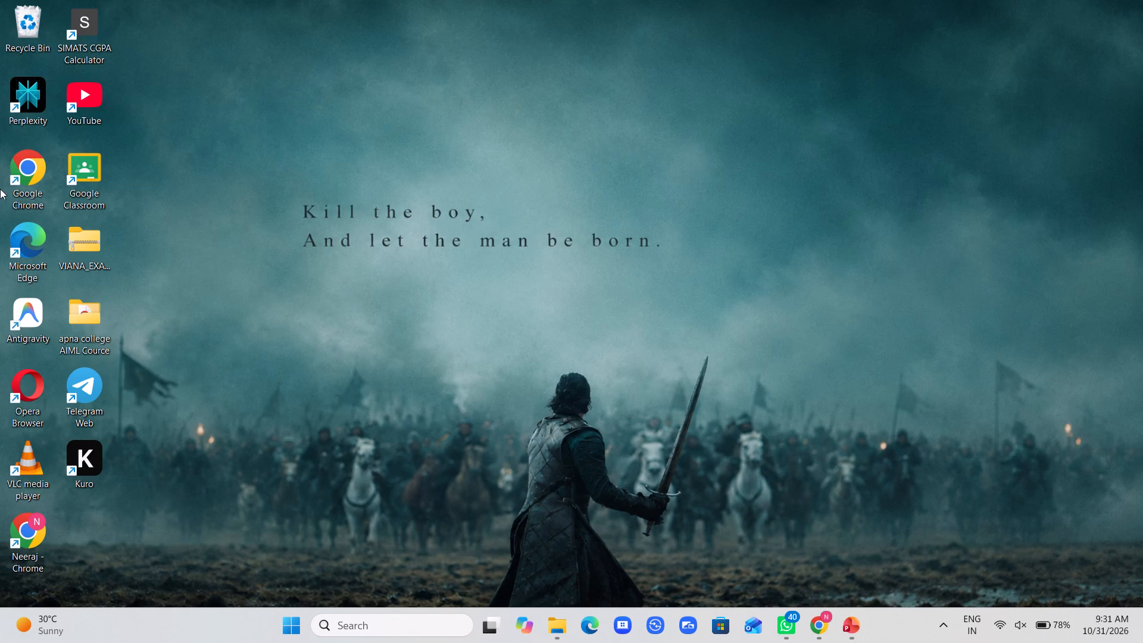
{"action": "double_click", "coordinate": [38, 151]}
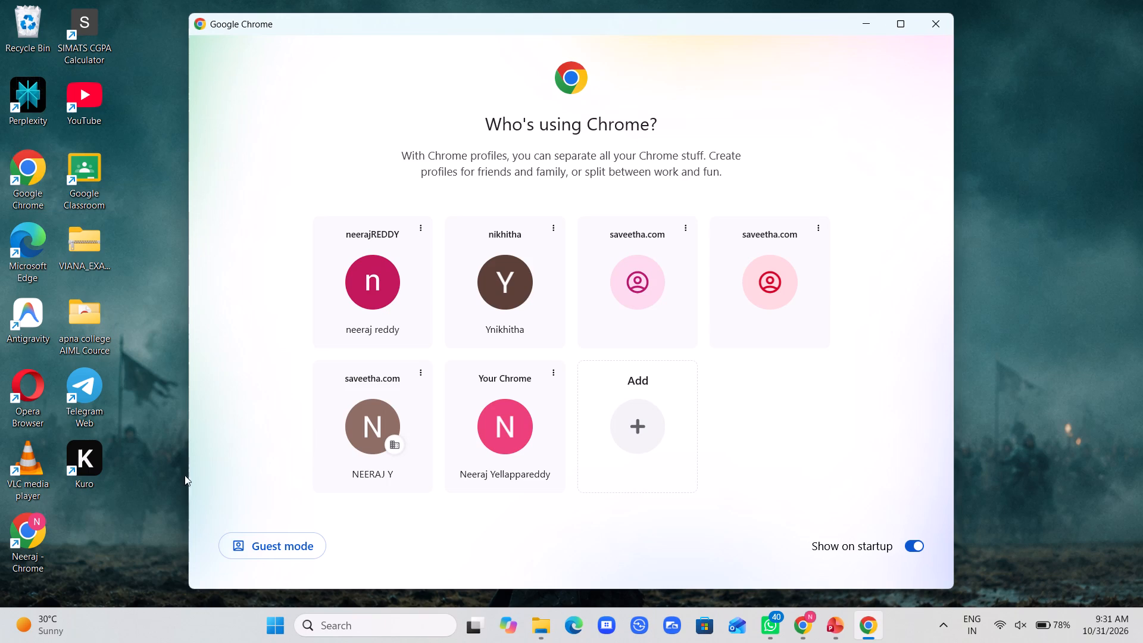
{"action": "left_click", "coordinate": [501, 455]}
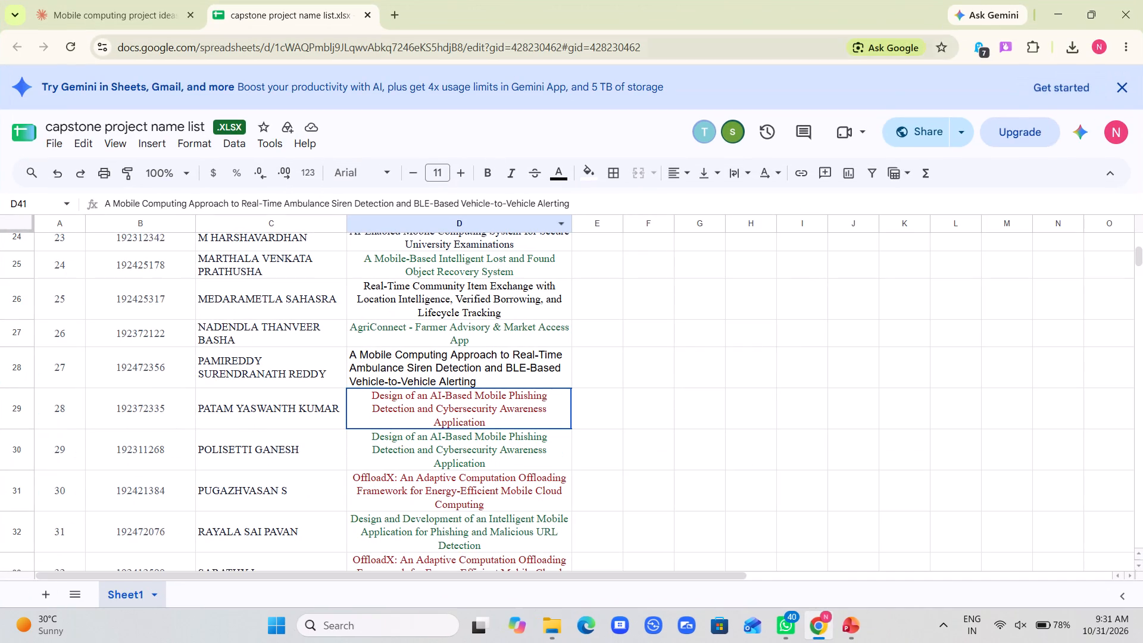
{"action": "left_click", "coordinate": [386, 12]}
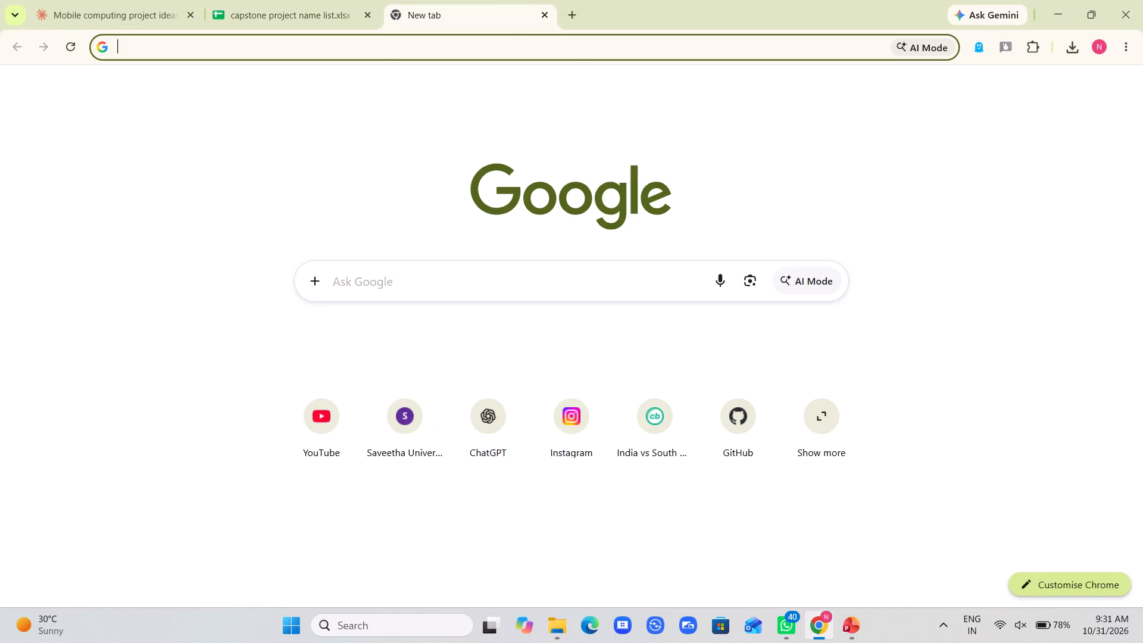
{"action": "left_click", "coordinate": [388, 51]}
{"action": "type", "text": "thank"}
{"action": "left_click", "coordinate": [296, 108]}
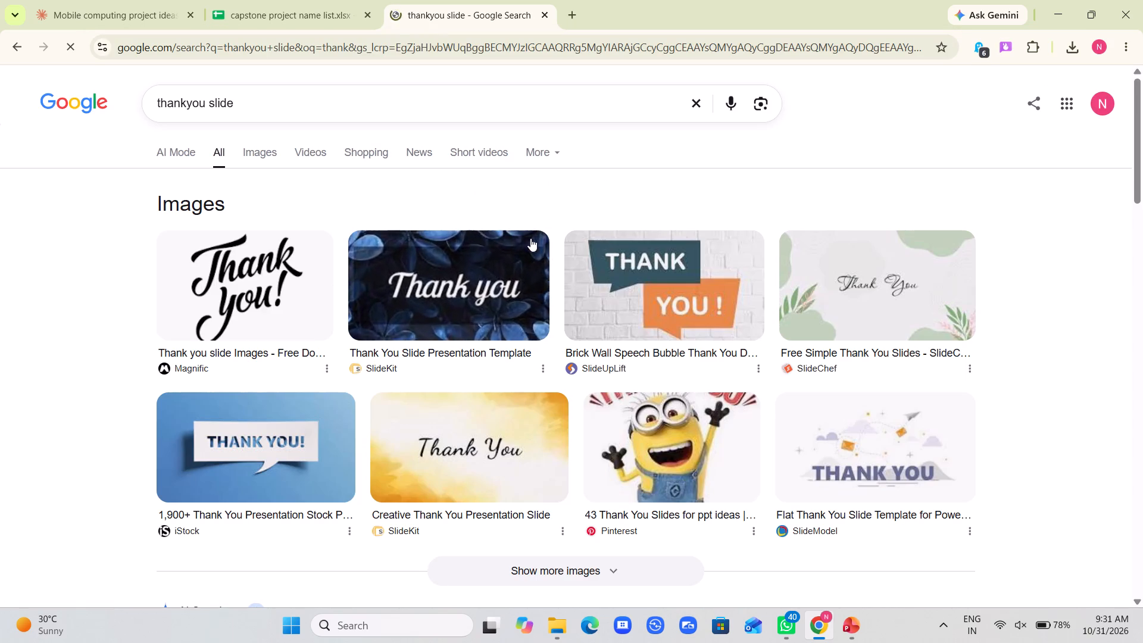
Copy the SlideUpLift brick wall "THANK YOU !" speech bubble image and paste it onto blank slide 7 in PowerPoint.
{"action": "left_click", "coordinate": [694, 271]}
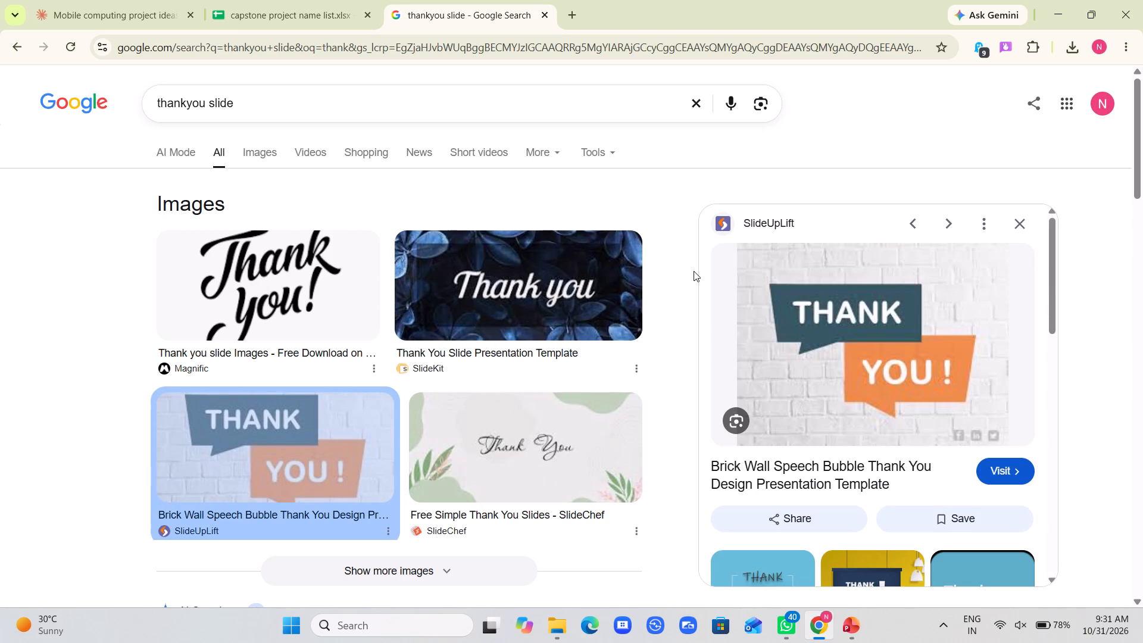
{"action": "left_click", "coordinate": [909, 319]}
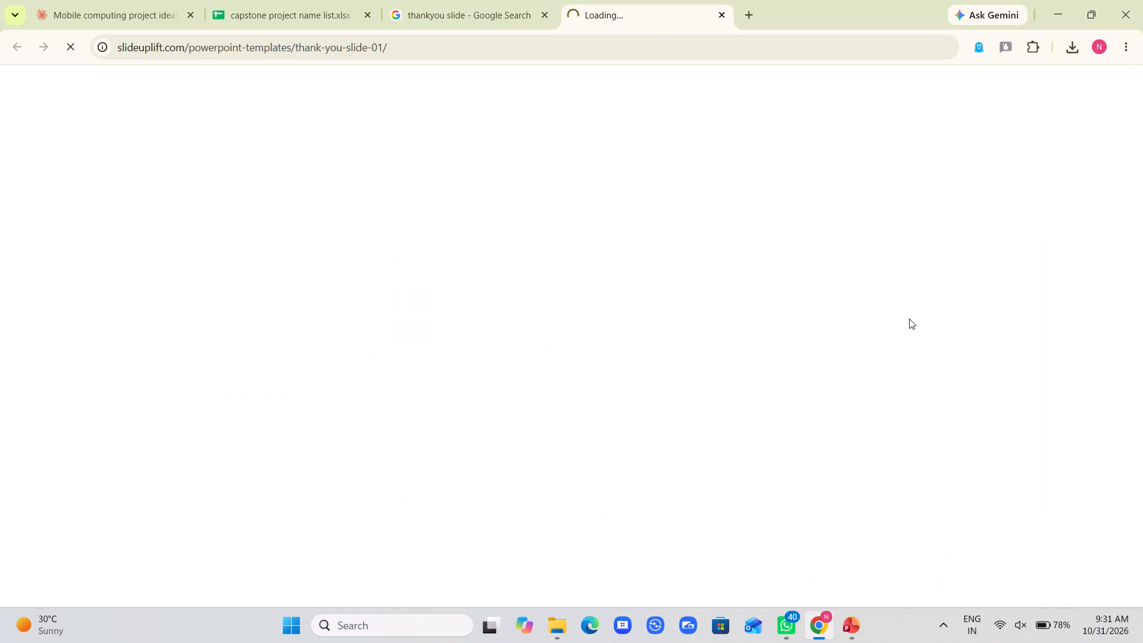
{"action": "left_click", "coordinate": [726, 20]}
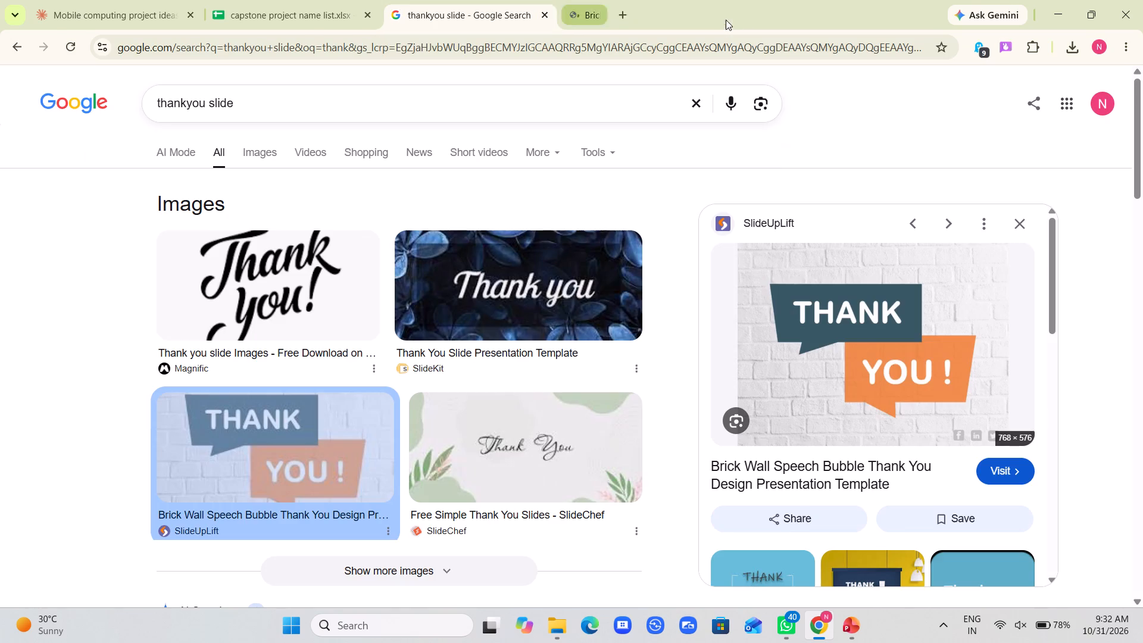
{"action": "right_click", "coordinate": [858, 335]}
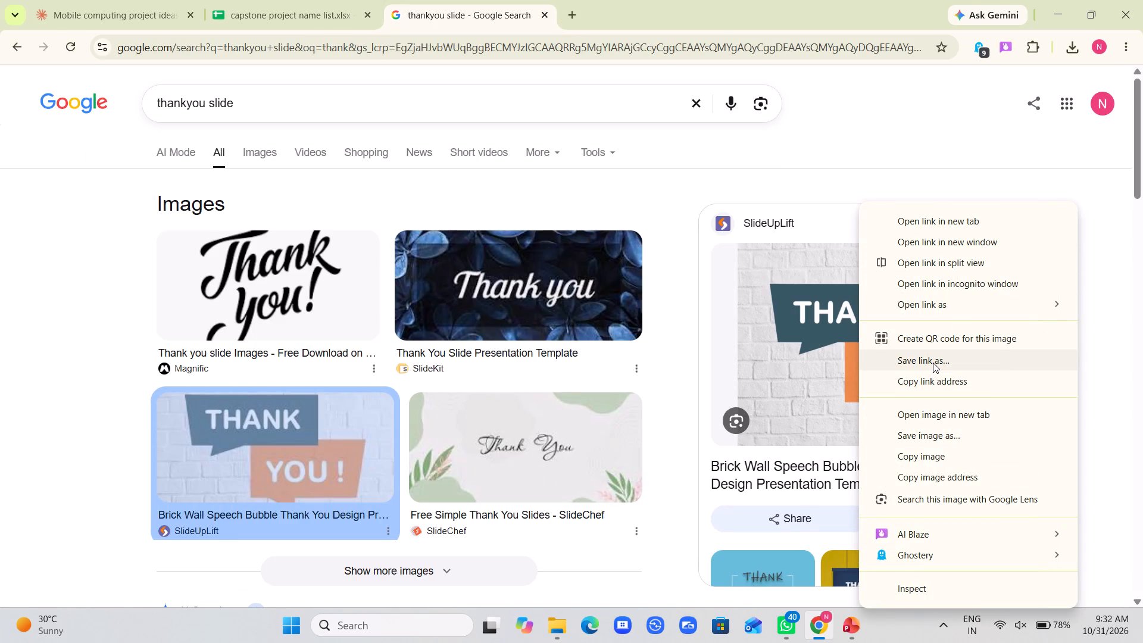
{"action": "left_click", "coordinate": [930, 453]}
{"action": "left_click", "coordinate": [845, 627]}
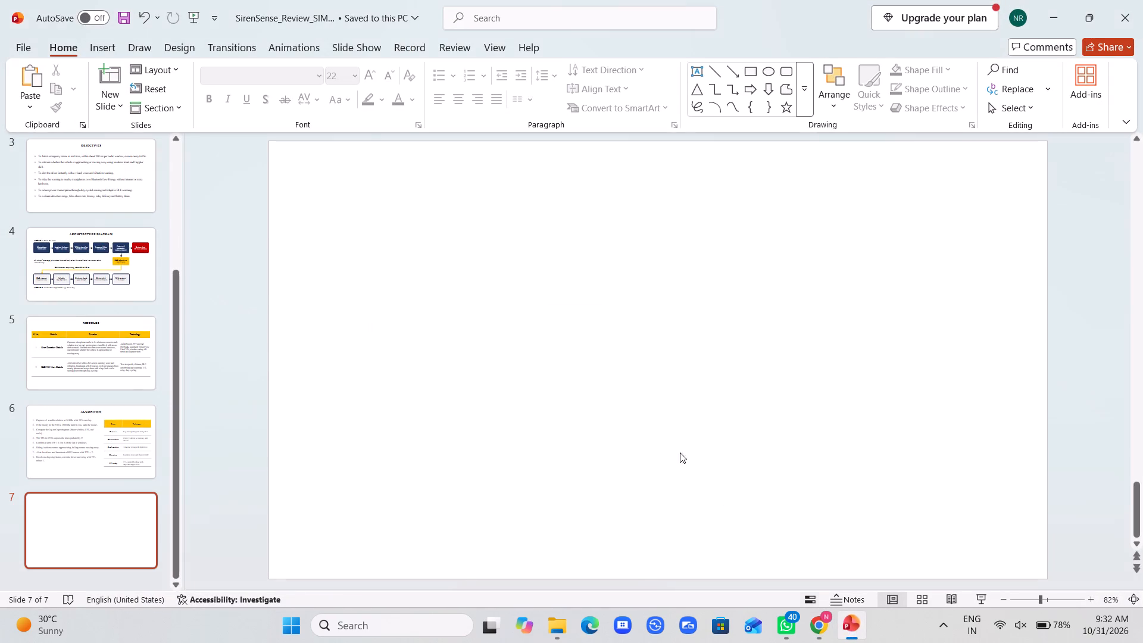
{"action": "left_click", "coordinate": [492, 251]}
{"action": "key", "text": "ctrl+v"}
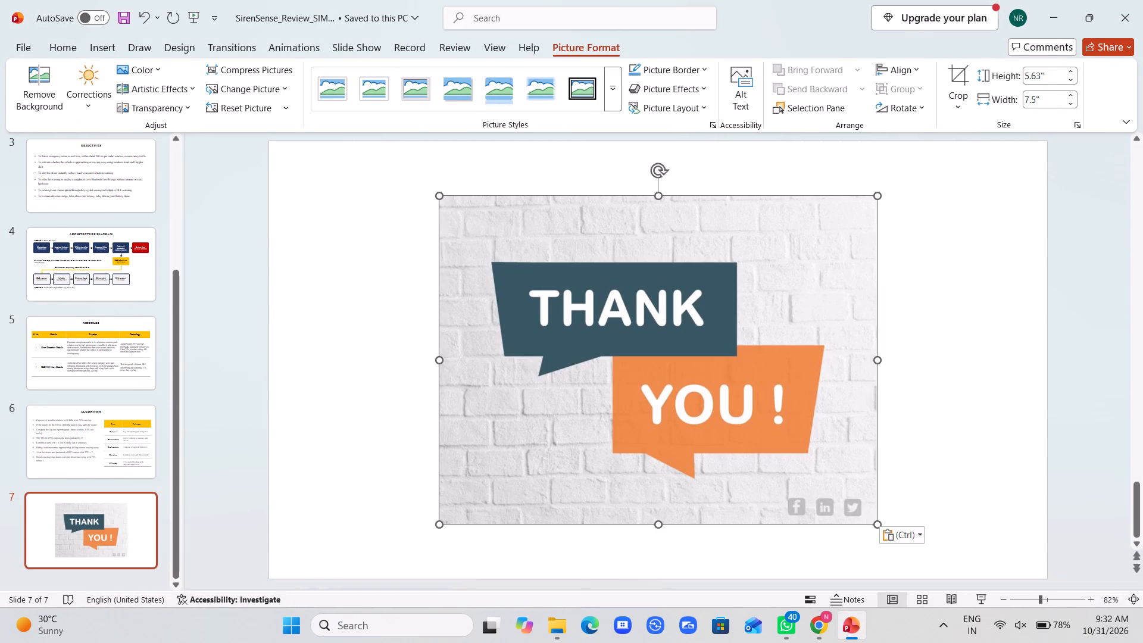
Stretch the thank-you picture on slide 7 to cover the whole slide, 7.5" high and 13.33" wide.
{"action": "left_click_drag", "start_coordinate": [659, 191], "coordinate": [660, 139]}
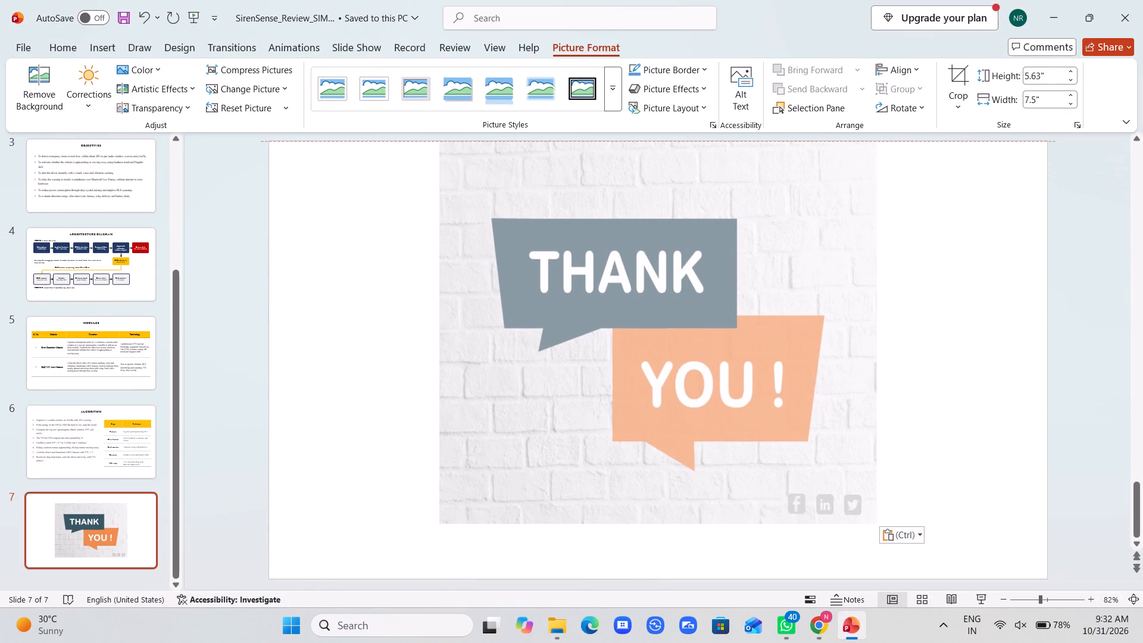
{"action": "left_click_drag", "start_coordinate": [660, 139], "coordinate": [659, 139]}
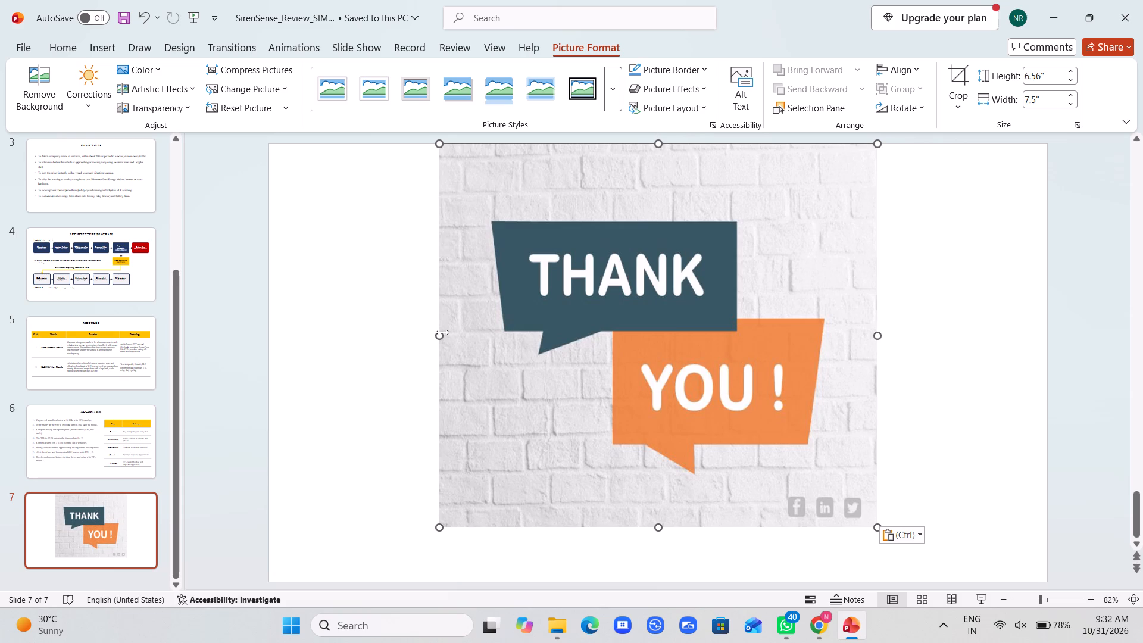
{"action": "left_click_drag", "start_coordinate": [439, 335], "coordinate": [346, 340]}
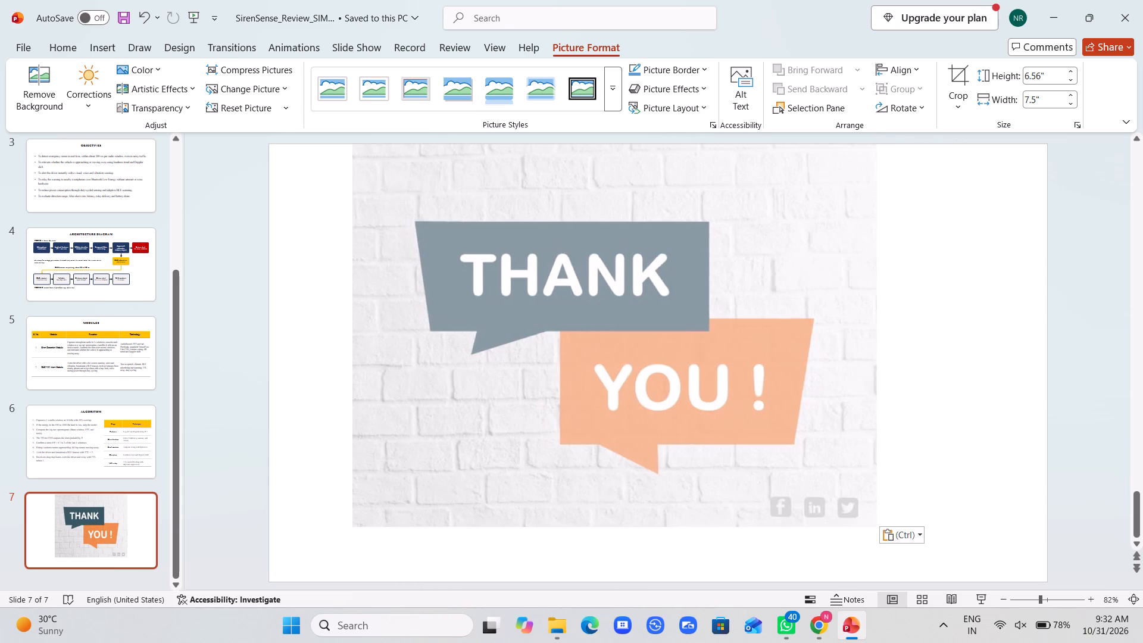
{"action": "left_click_drag", "start_coordinate": [346, 340], "coordinate": [268, 347]}
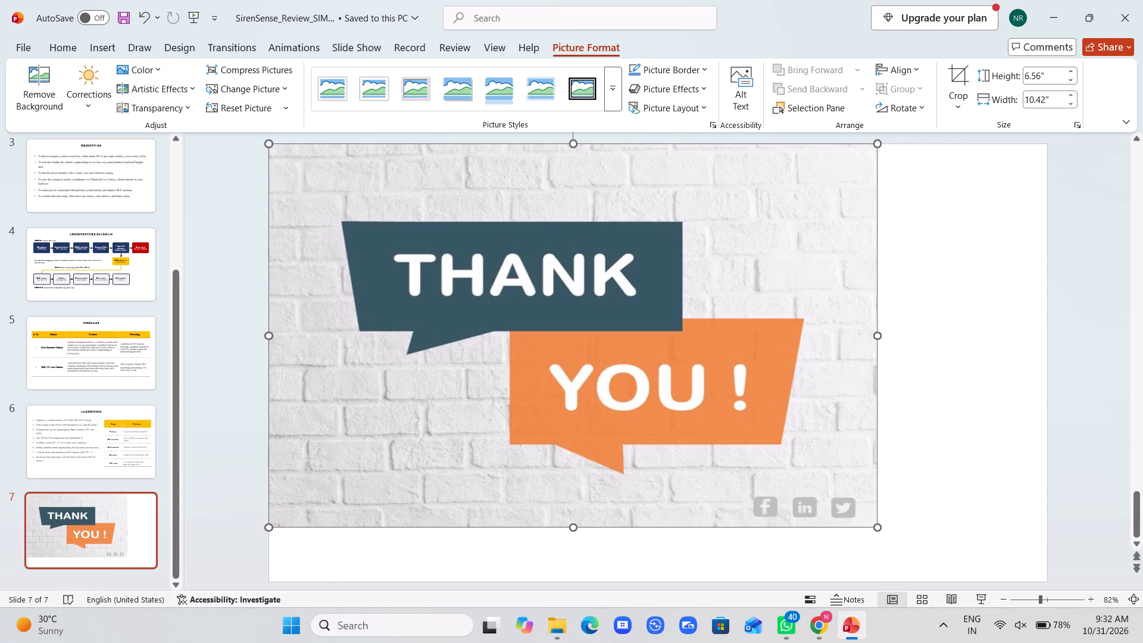
{"action": "left_click_drag", "start_coordinate": [879, 337], "coordinate": [1038, 363]}
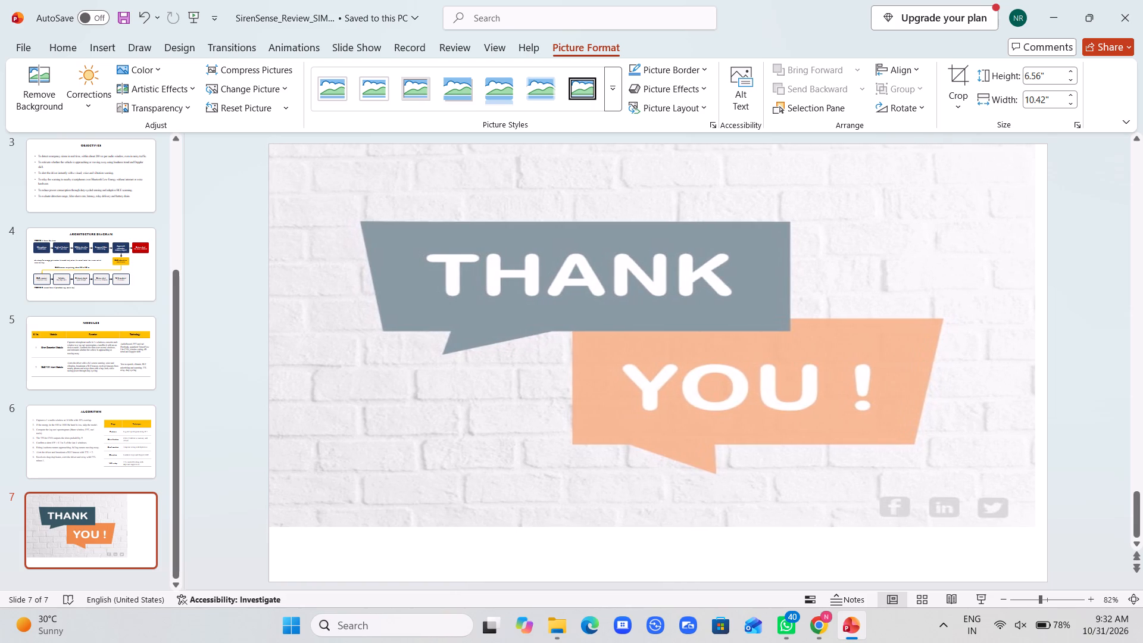
{"action": "left_click_drag", "start_coordinate": [1038, 363], "coordinate": [1048, 363]}
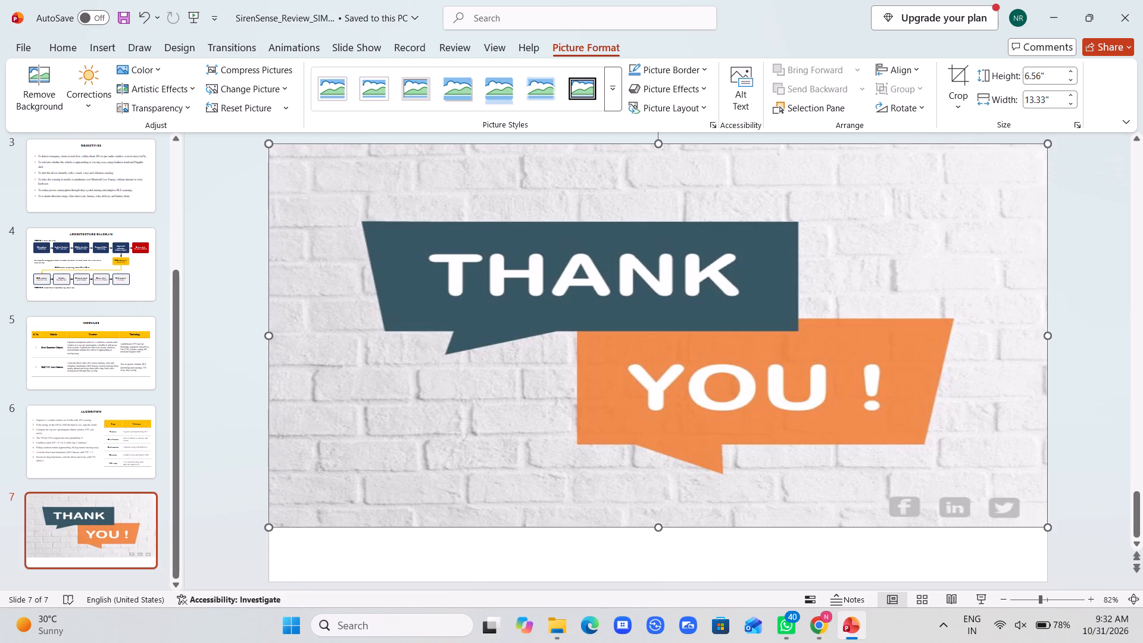
{"action": "left_click_drag", "start_coordinate": [657, 526], "coordinate": [654, 563]}
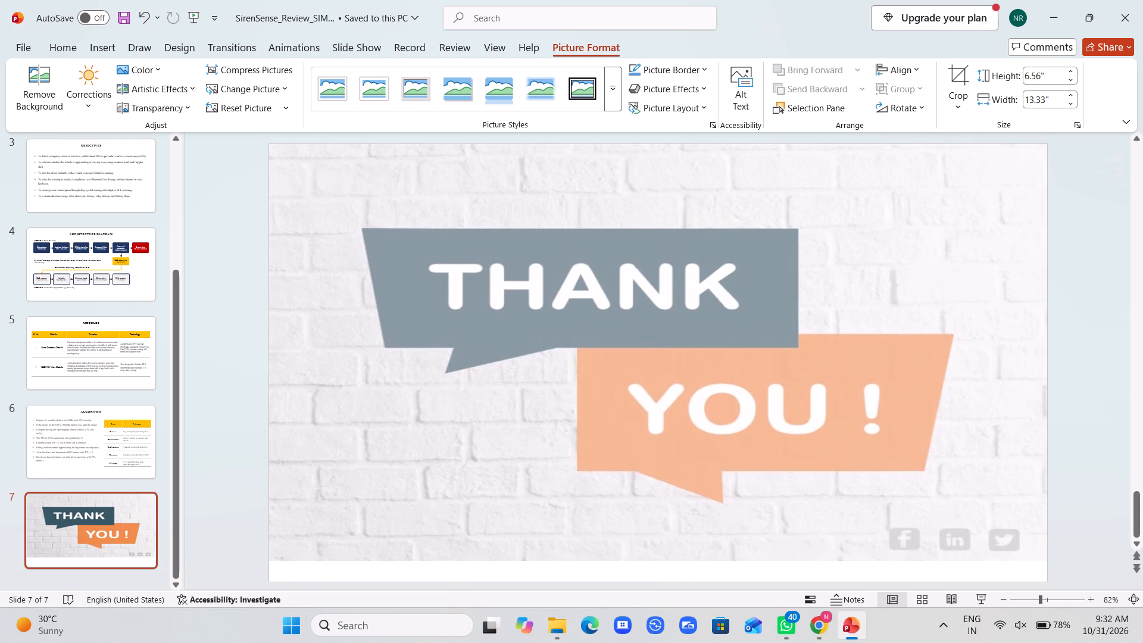
{"action": "left_click_drag", "start_coordinate": [654, 563], "coordinate": [655, 579]}
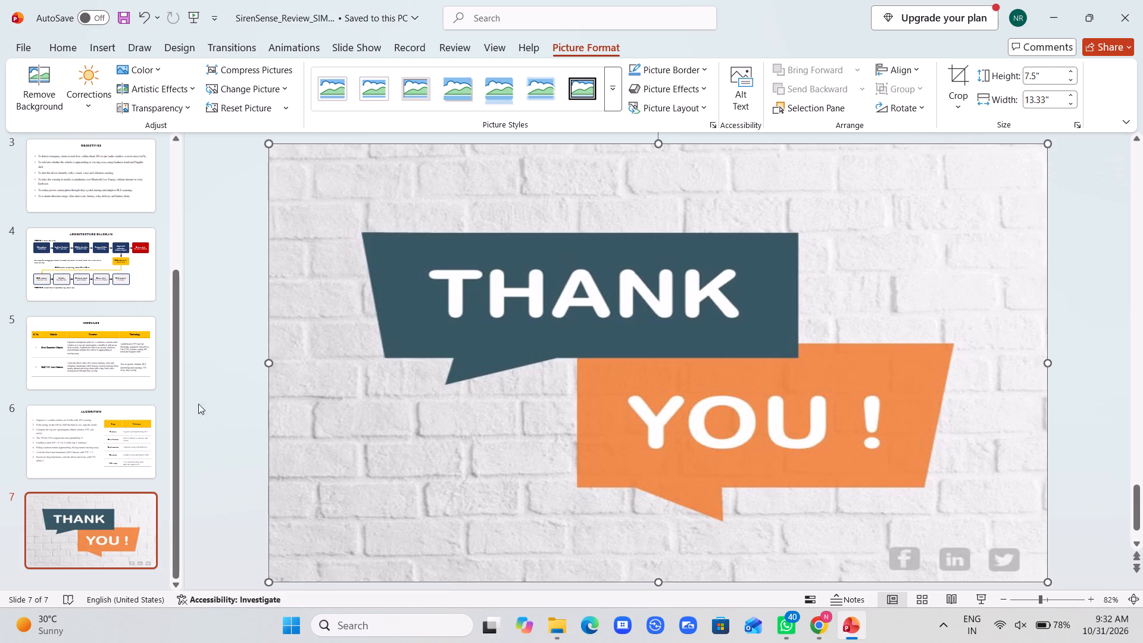
{"action": "left_click", "coordinate": [226, 401]}
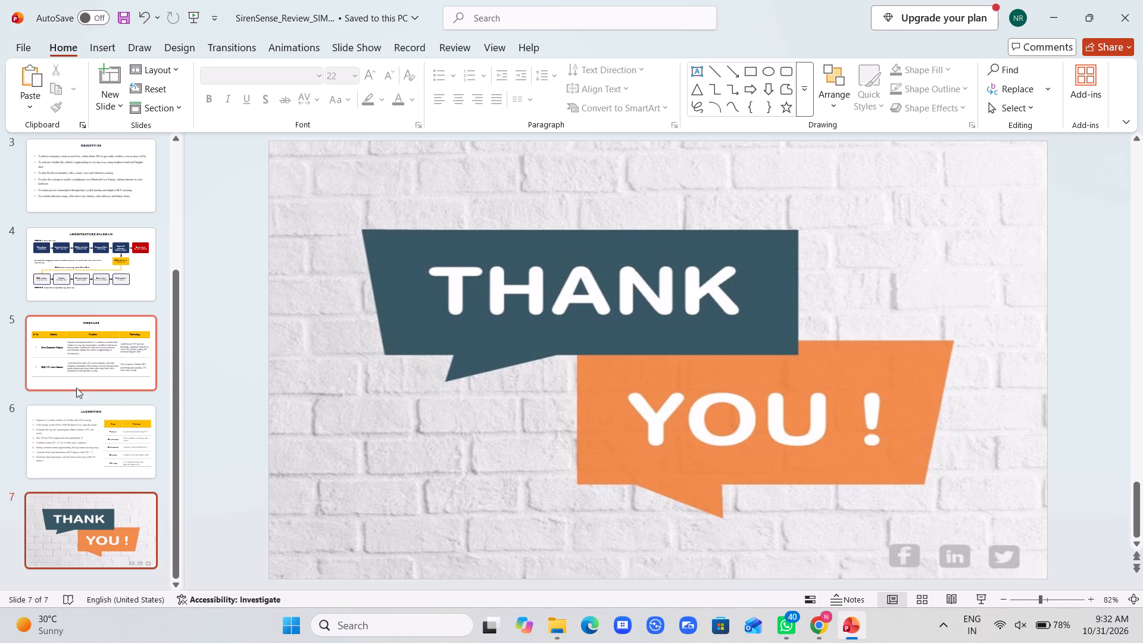
Review the deck's slides, checking the title, introduction and closing thank-you slides.
{"action": "scroll", "coordinate": [76, 388], "scroll_direction": "up", "scroll_amount": 10}
{"action": "scroll", "coordinate": [76, 388], "scroll_direction": "down", "scroll_amount": 8}
{"action": "scroll", "coordinate": [76, 388], "scroll_direction": "up", "scroll_amount": 11}
{"action": "left_click", "coordinate": [63, 174]}
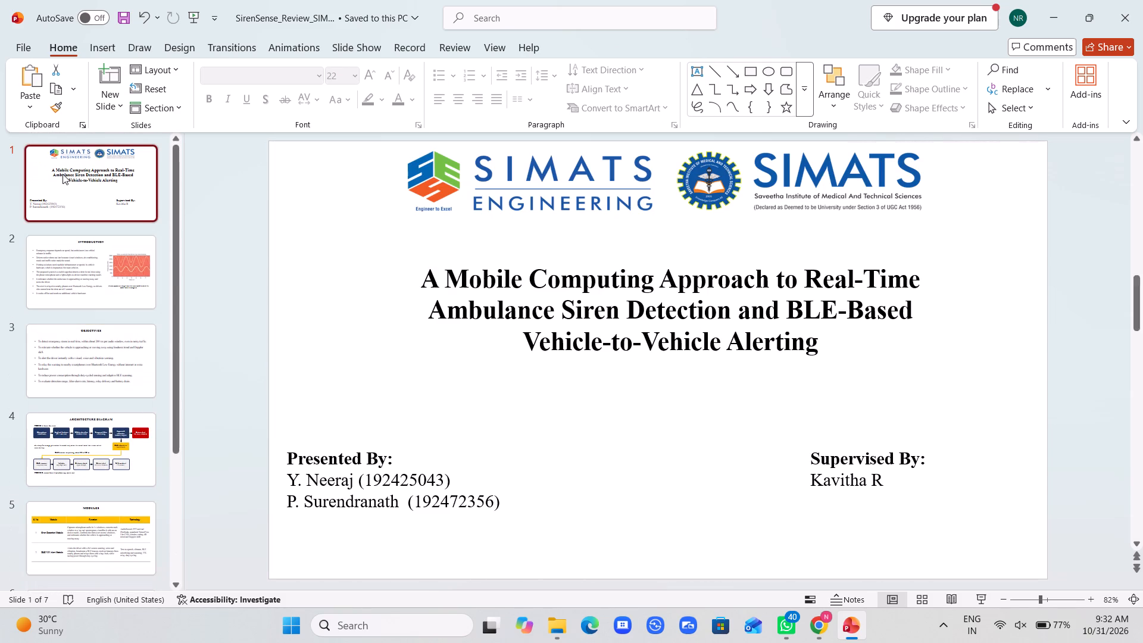
{"action": "left_click", "coordinate": [113, 239]}
{"action": "scroll", "coordinate": [113, 239], "scroll_direction": "down", "scroll_amount": 11}
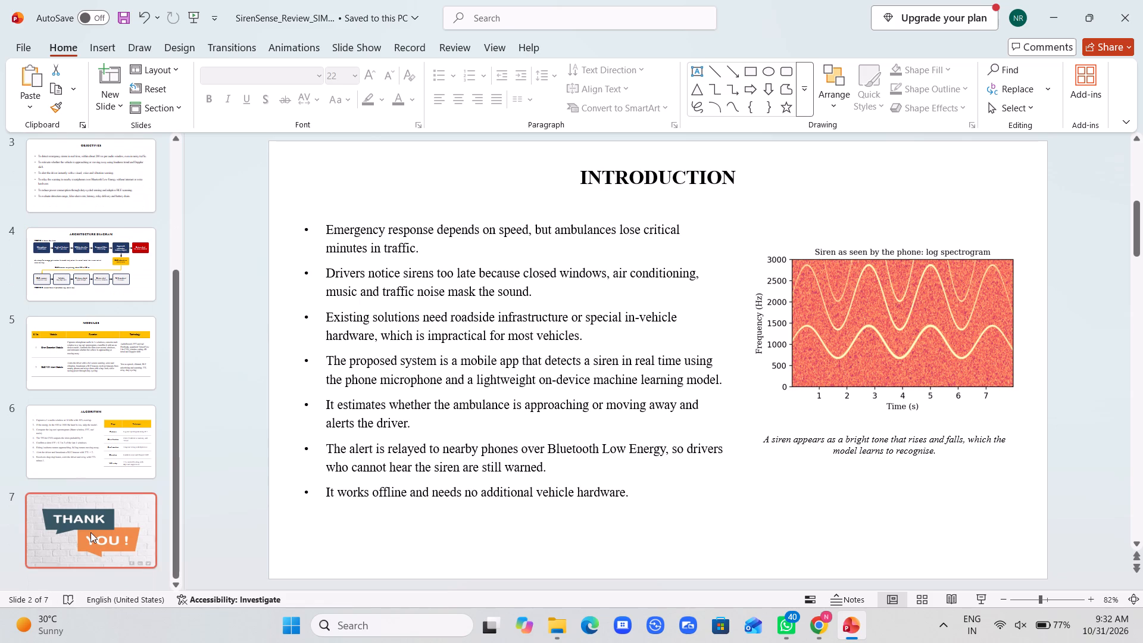
{"action": "left_click", "coordinate": [90, 532]}
{"action": "scroll", "coordinate": [90, 342], "scroll_direction": "down", "scroll_amount": 6}
{"action": "scroll", "coordinate": [90, 342], "scroll_direction": "up", "scroll_amount": 1}
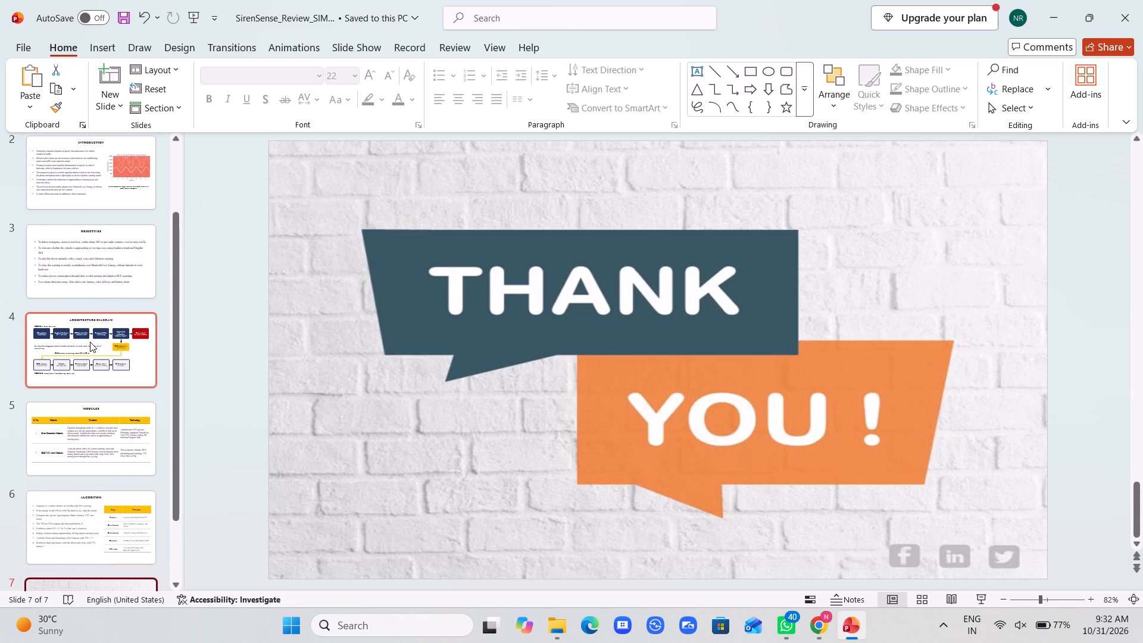
{"action": "scroll", "coordinate": [90, 342], "scroll_direction": "up", "scroll_amount": 1}
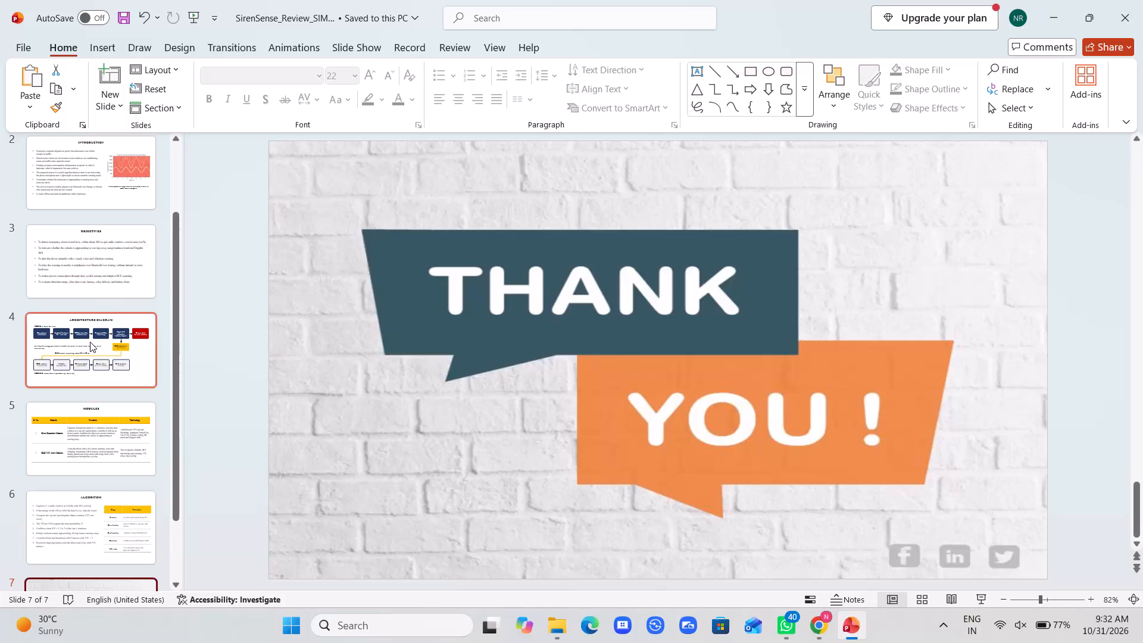
{"action": "scroll", "coordinate": [90, 342], "scroll_direction": "up", "scroll_amount": 1}
{"action": "left_click", "coordinate": [509, 362]}
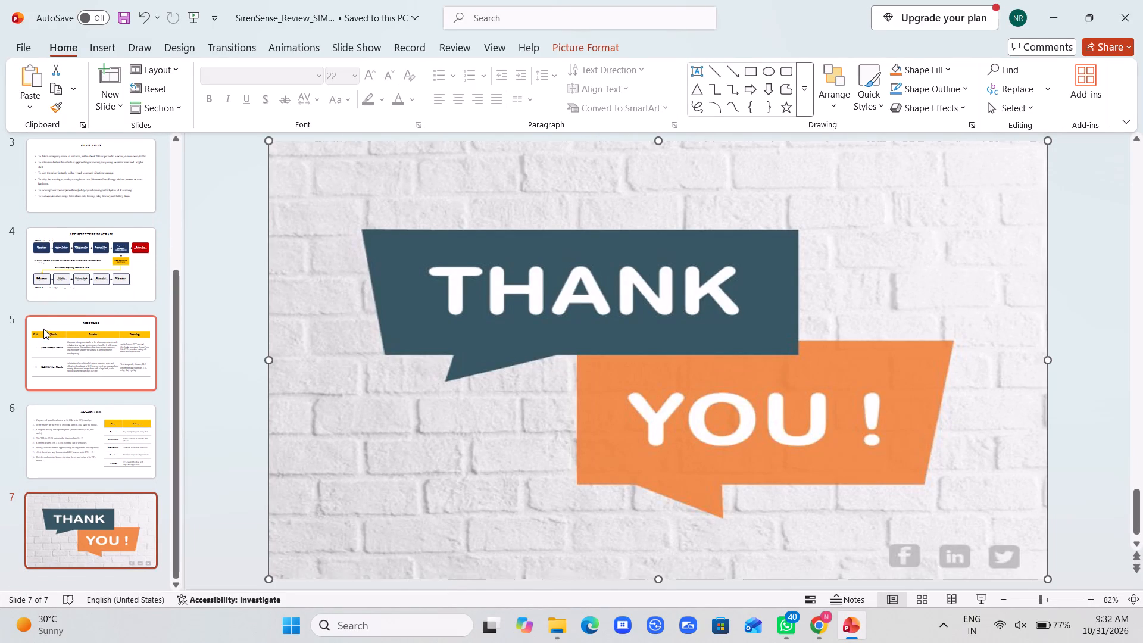
{"action": "scroll", "coordinate": [41, 319], "scroll_direction": "up", "scroll_amount": 9}
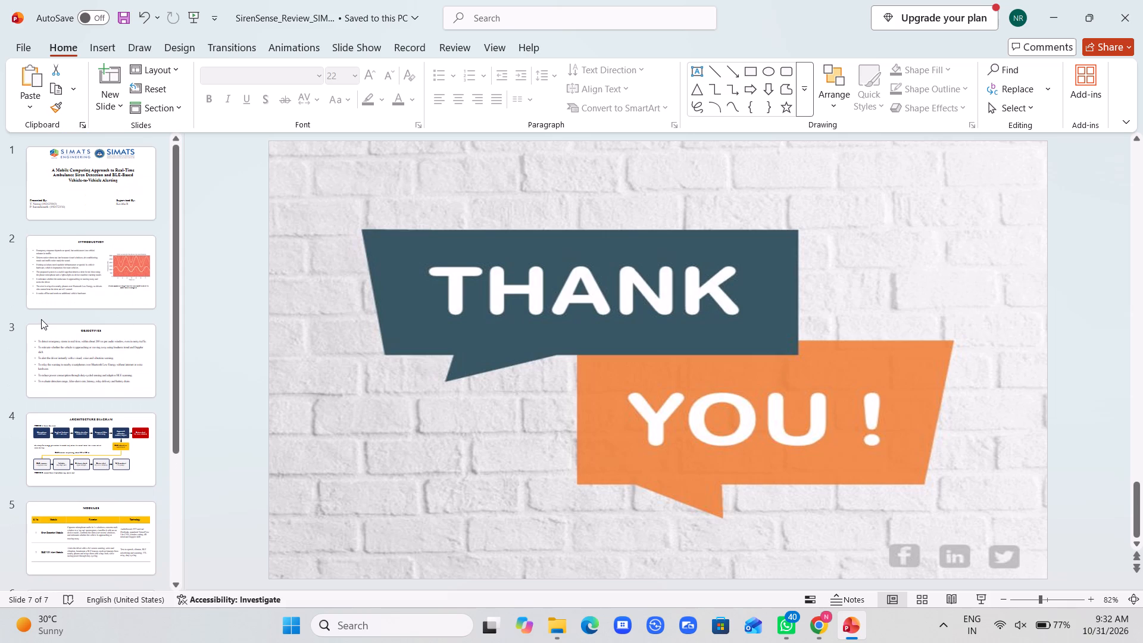
Save the presentation under its existing name.
{"action": "left_click", "coordinate": [15, 47]}
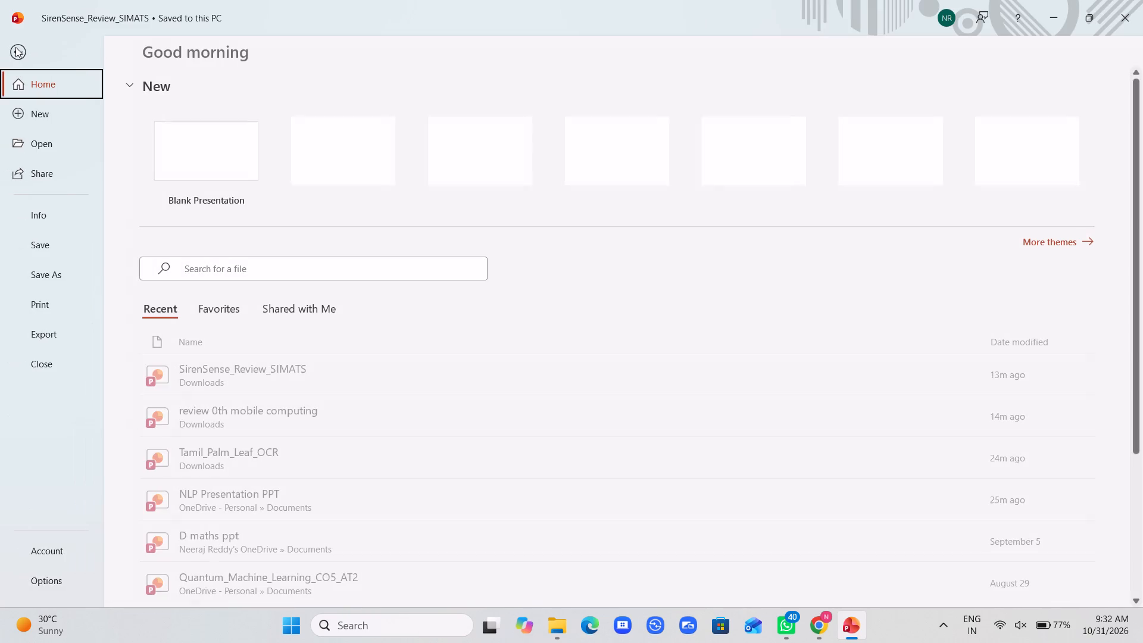
{"action": "left_click", "coordinate": [43, 242]}
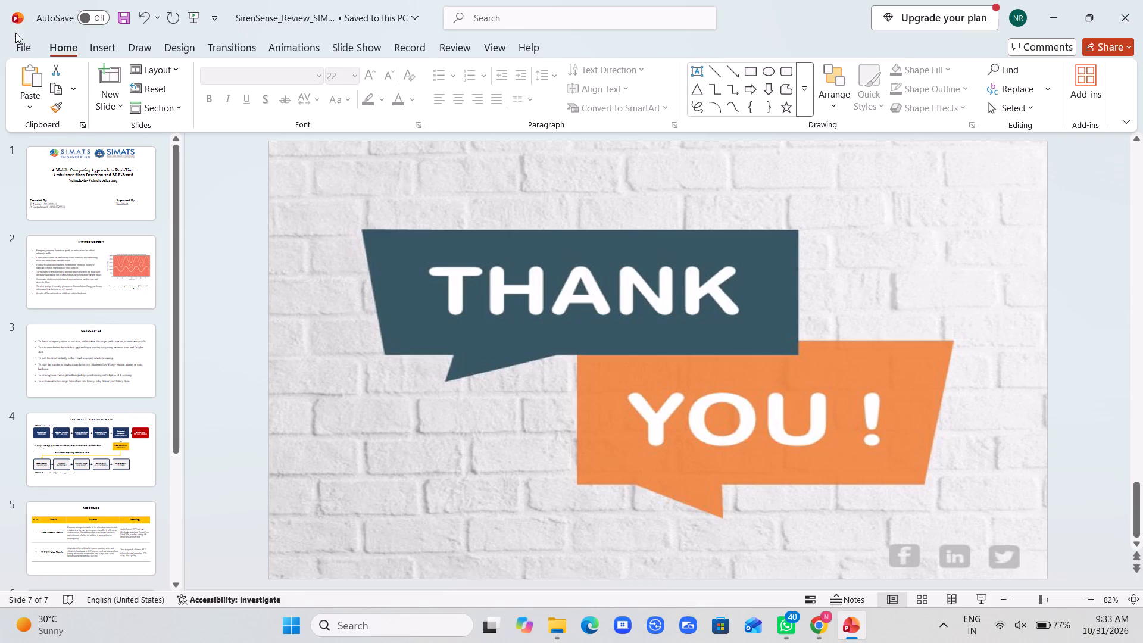
Save a copy of the presentation in the OneDrive Documents folder as "SirenSense_Review_ Mobile computing ppt".
{"action": "left_click", "coordinate": [21, 42]}
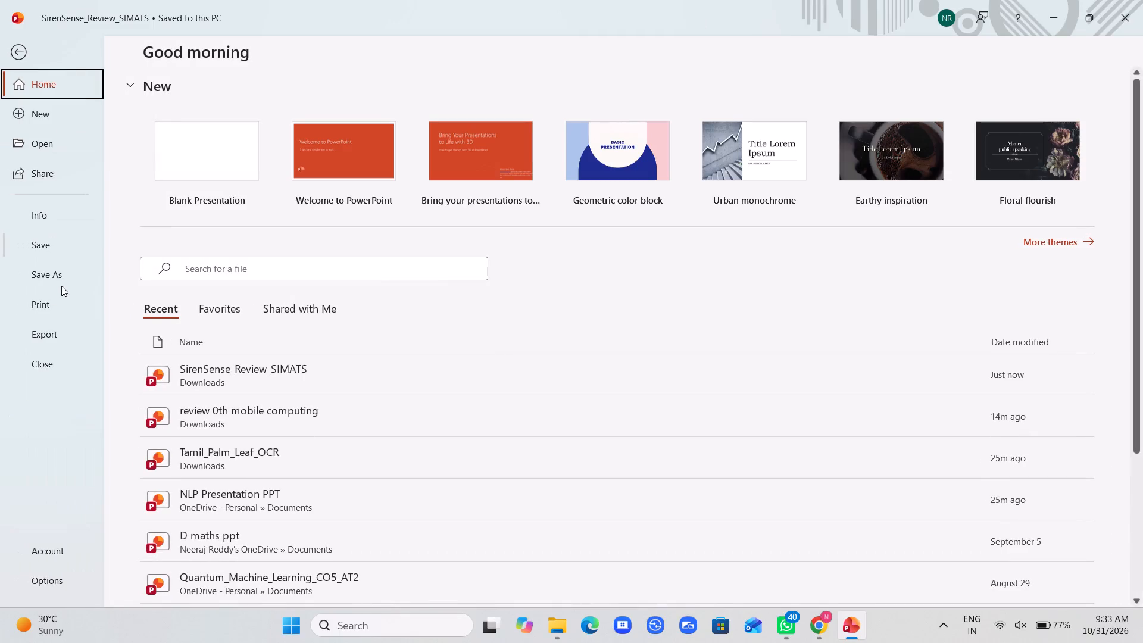
{"action": "left_click", "coordinate": [61, 286]}
{"action": "left_click", "coordinate": [442, 252]}
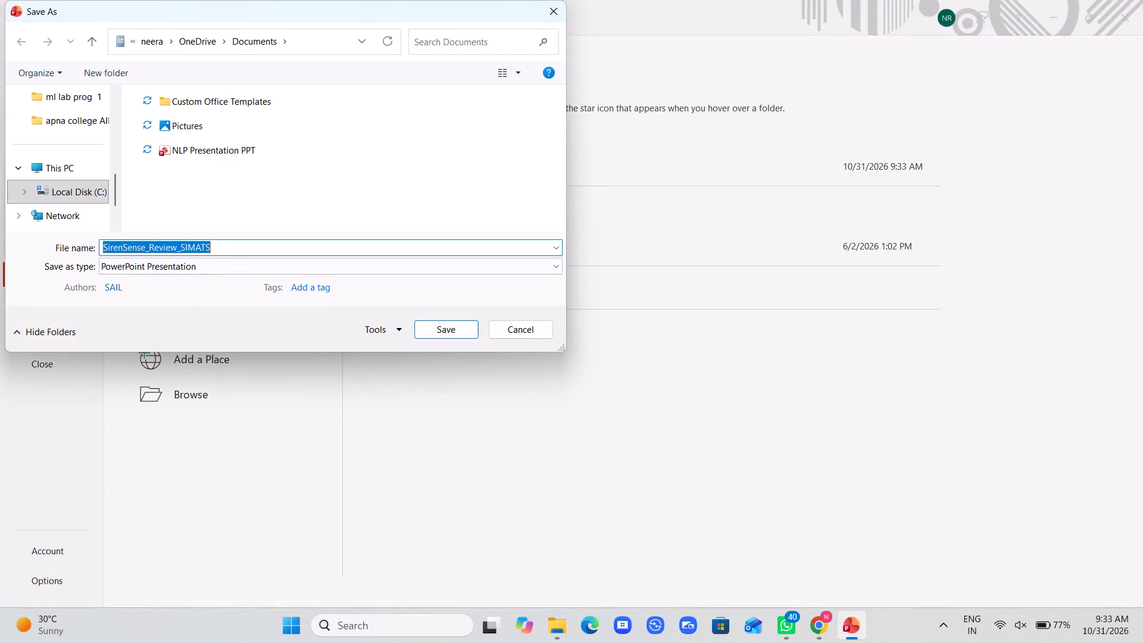
{"action": "left_click", "coordinate": [217, 244]}
{"action": "key", "text": "BackSpace"}
{"action": "key", "text": "BackSpace"}
{"action": "key", "text": "BackSpace"}
{"action": "key", "text": "BackSpace"}
{"action": "key", "text": "BackSpace"}
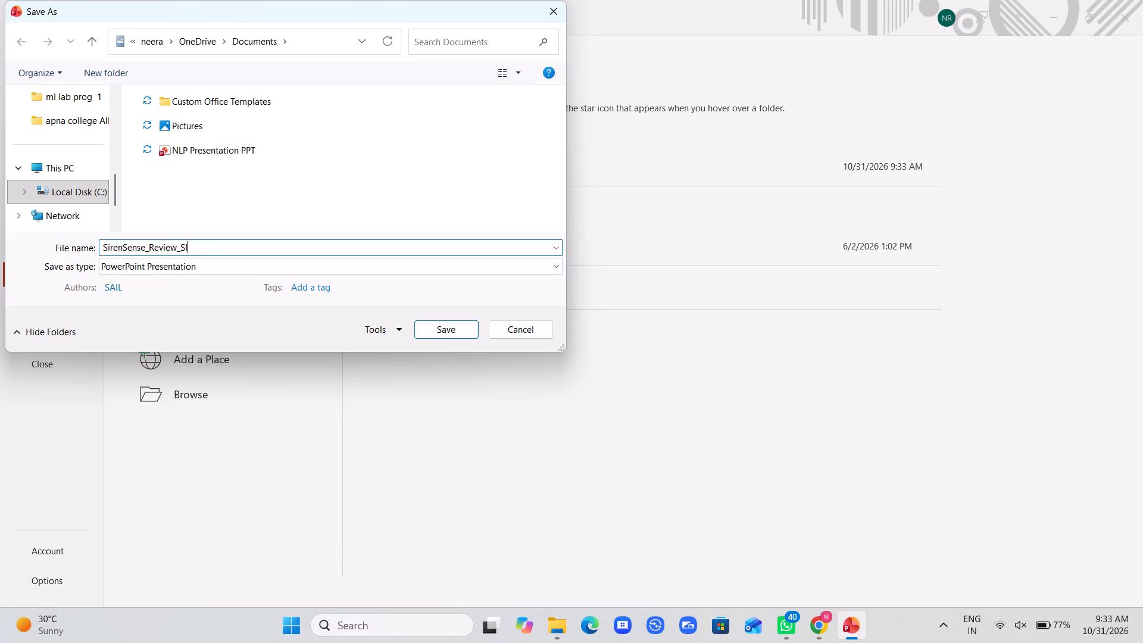
{"action": "key", "text": "BackSpace"}
{"action": "key", "text": "space"}
{"action": "key", "text": "m"}
{"action": "key", "text": "space"}
{"action": "type", "text": "ppt"}
{"action": "key", "text": "Return"}
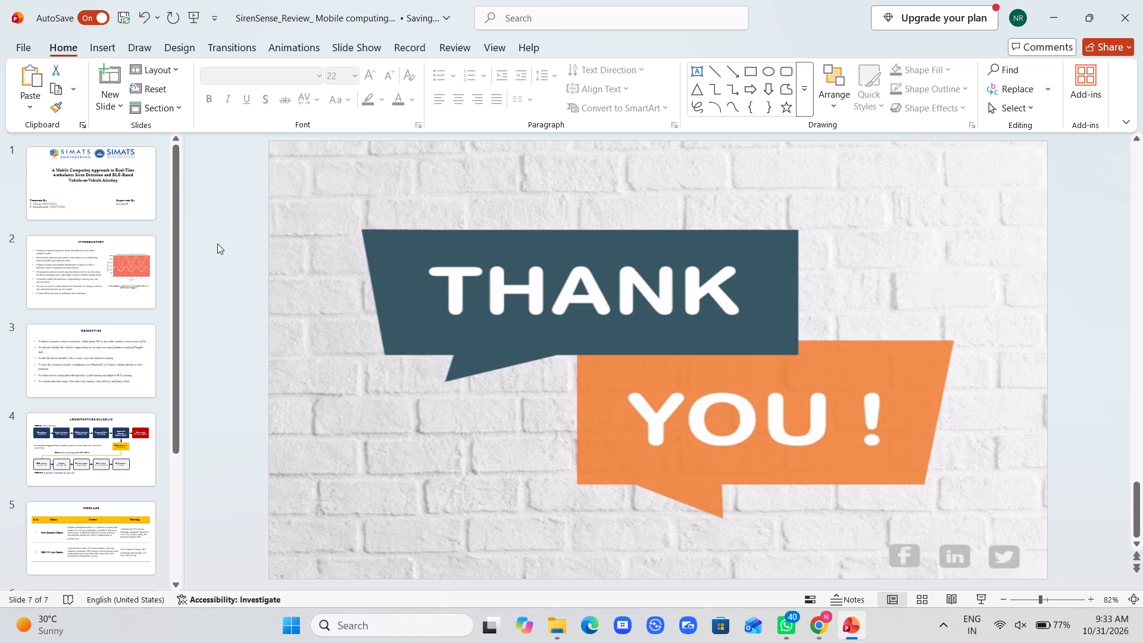
Review the architecture diagram, algorithm, modules and introduction slides in the saved copy.
{"action": "left_click", "coordinate": [97, 449]}
{"action": "scroll", "coordinate": [97, 449], "scroll_direction": "down", "scroll_amount": 13}
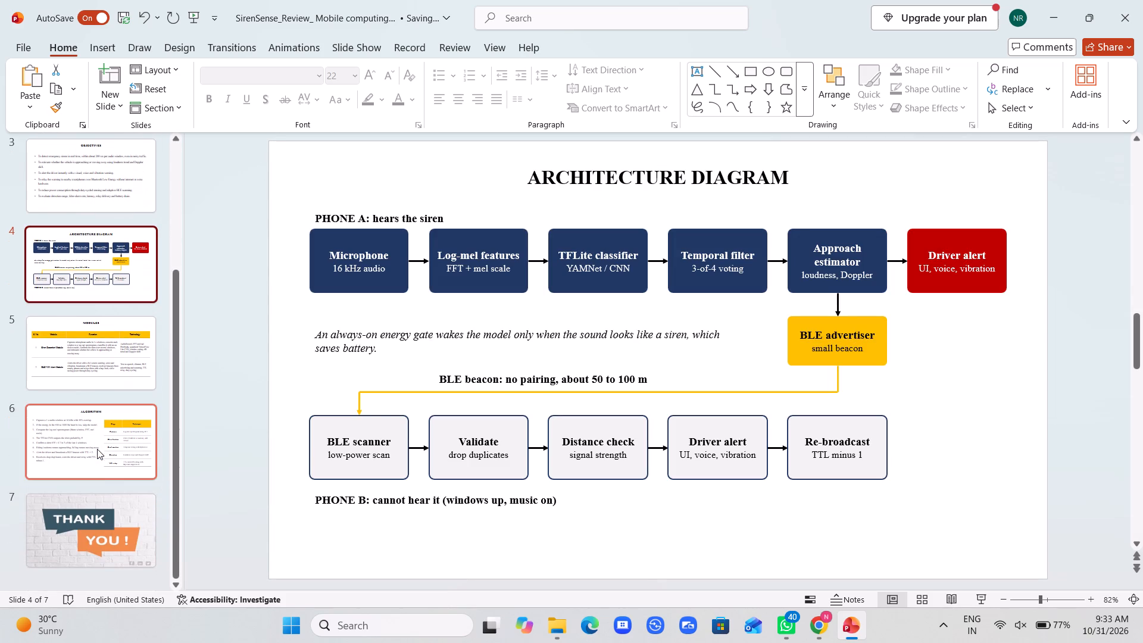
{"action": "left_click", "coordinate": [104, 428]}
{"action": "left_click", "coordinate": [105, 332]}
{"action": "scroll", "coordinate": [105, 332], "scroll_direction": "up", "scroll_amount": 9}
{"action": "left_click", "coordinate": [108, 298]}
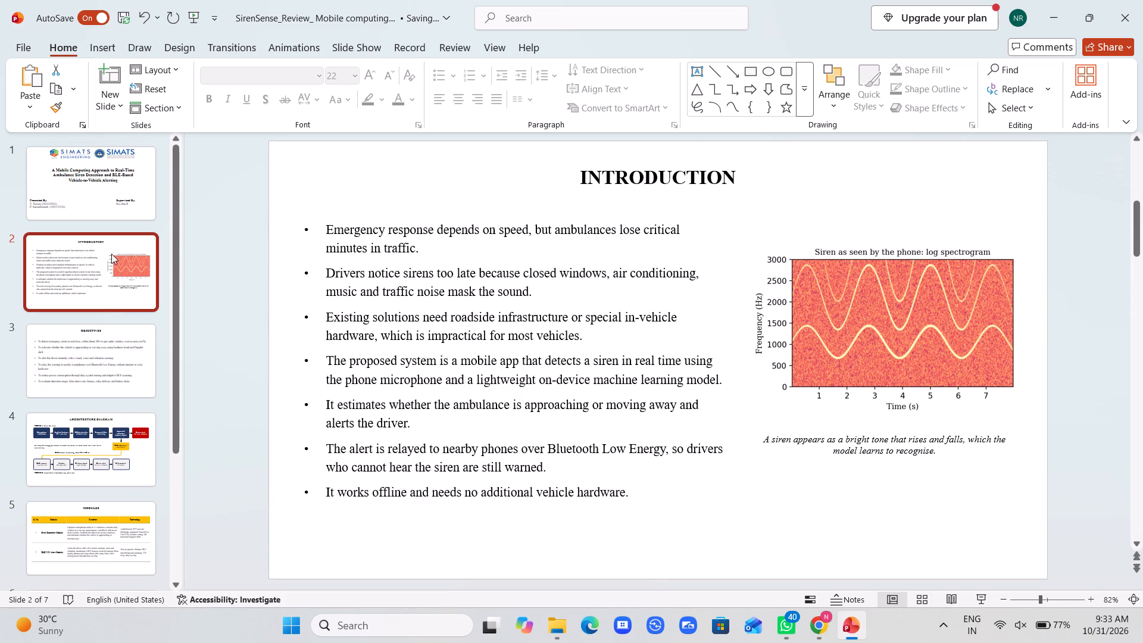
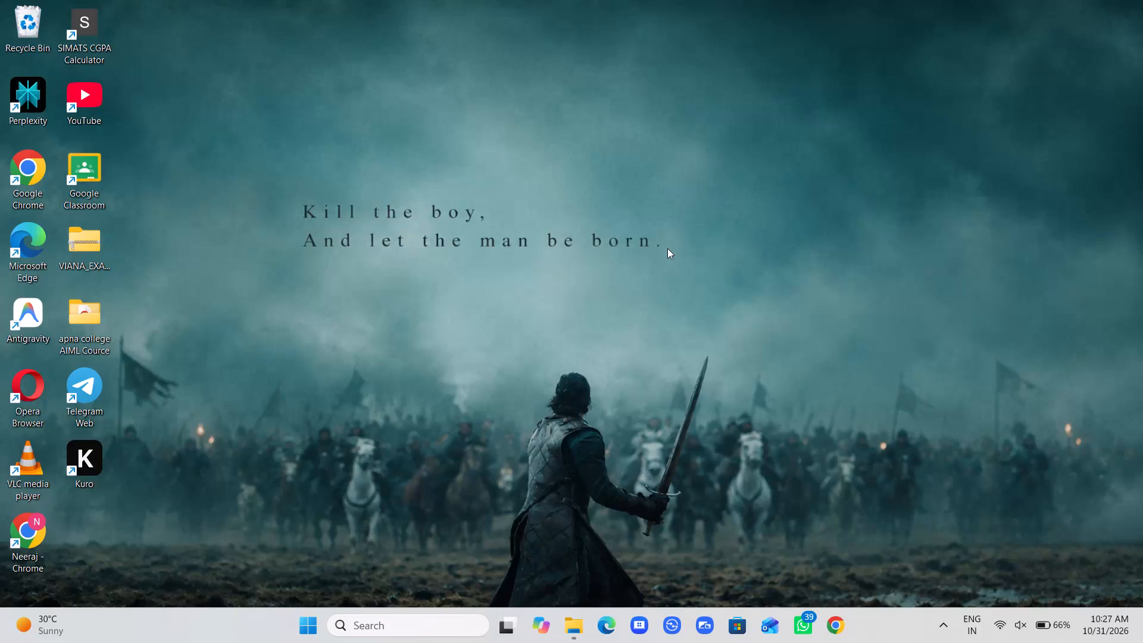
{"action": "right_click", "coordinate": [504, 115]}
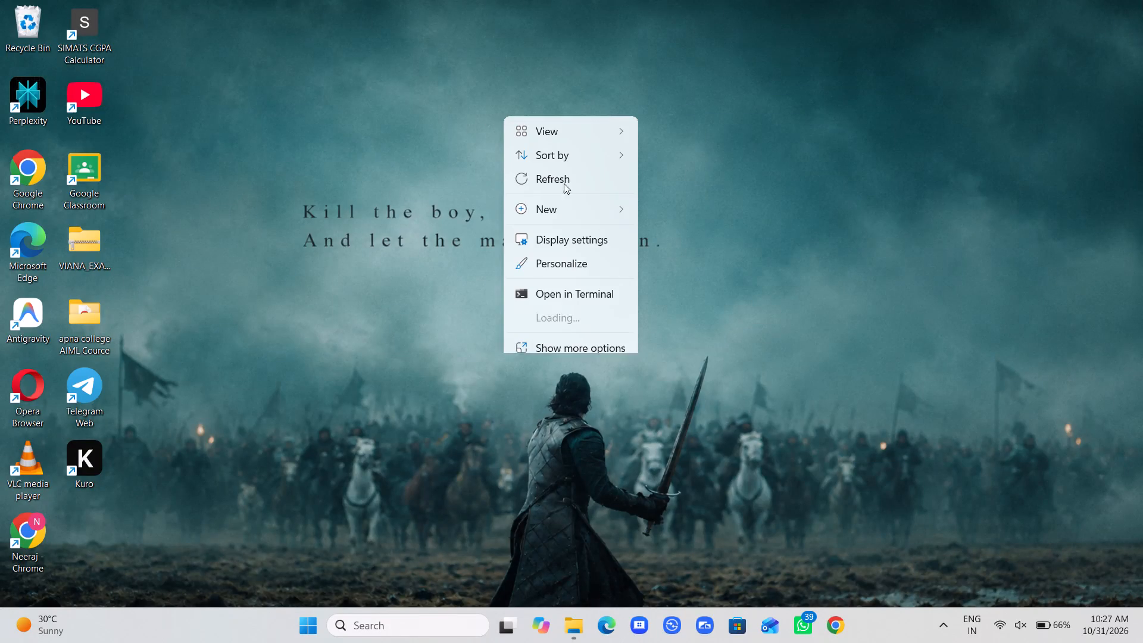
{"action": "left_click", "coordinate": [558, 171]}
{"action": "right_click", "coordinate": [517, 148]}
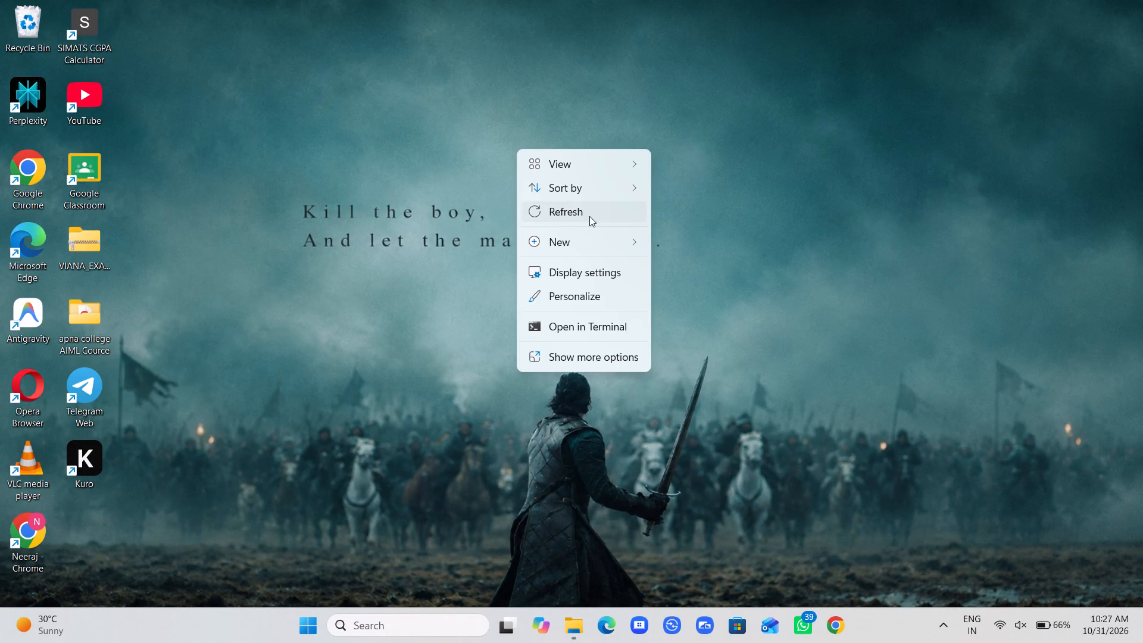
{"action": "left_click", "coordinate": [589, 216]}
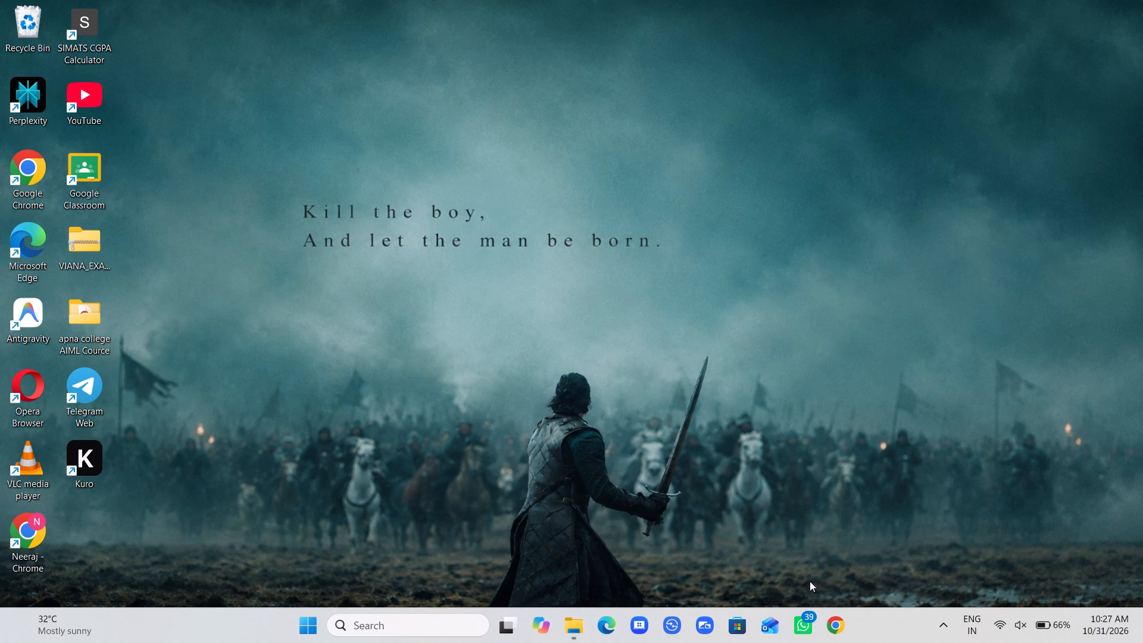
{"action": "double_click", "coordinate": [832, 622]}
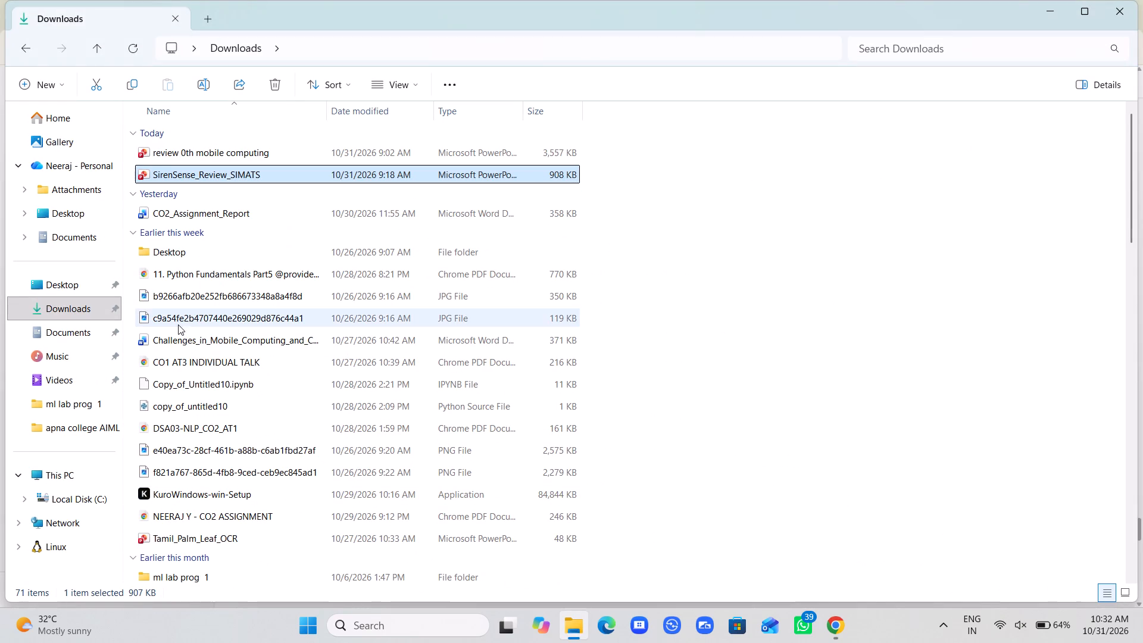
{"action": "double_click", "coordinate": [196, 177]}
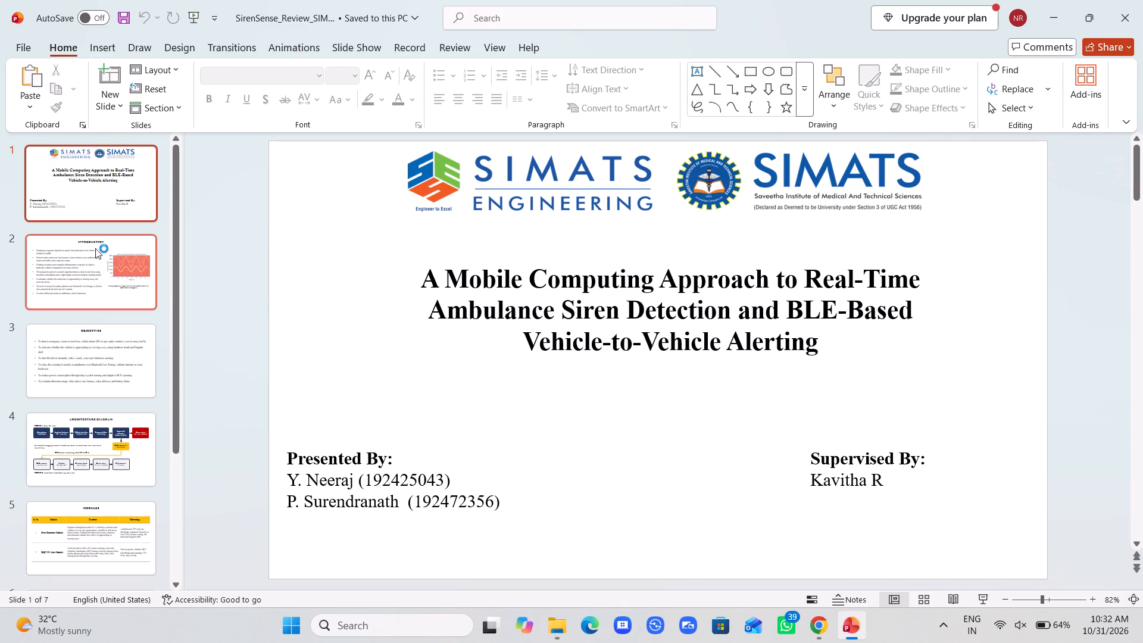
Review the introduction, objectives and architecture diagram slides of the presentation.
{"action": "left_click", "coordinate": [89, 250]}
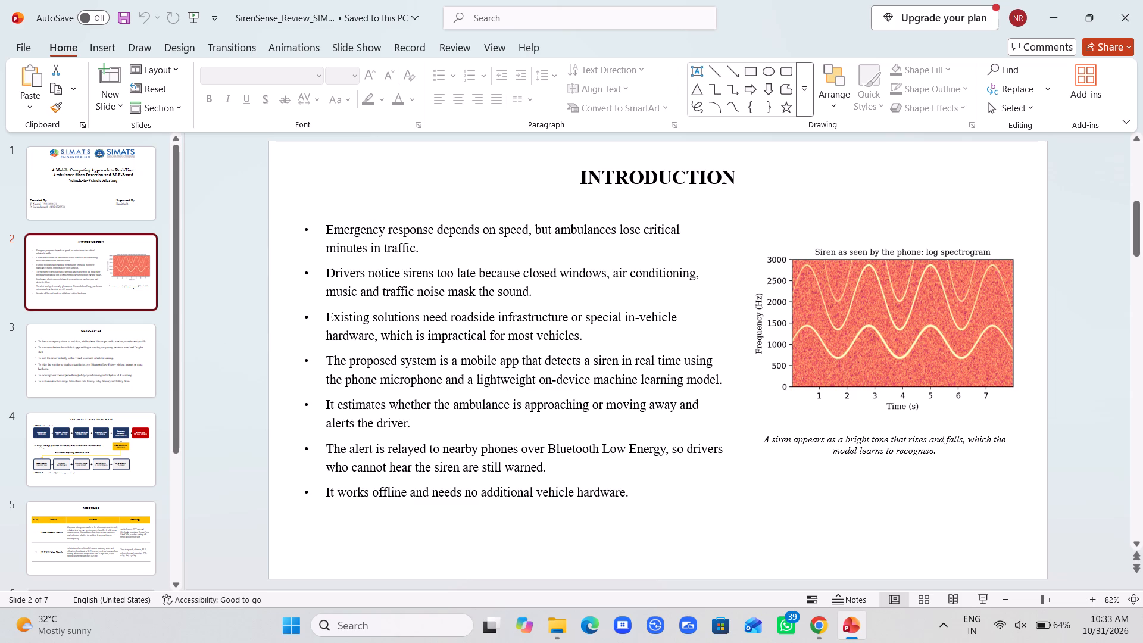
{"action": "left_click", "coordinate": [555, 564]}
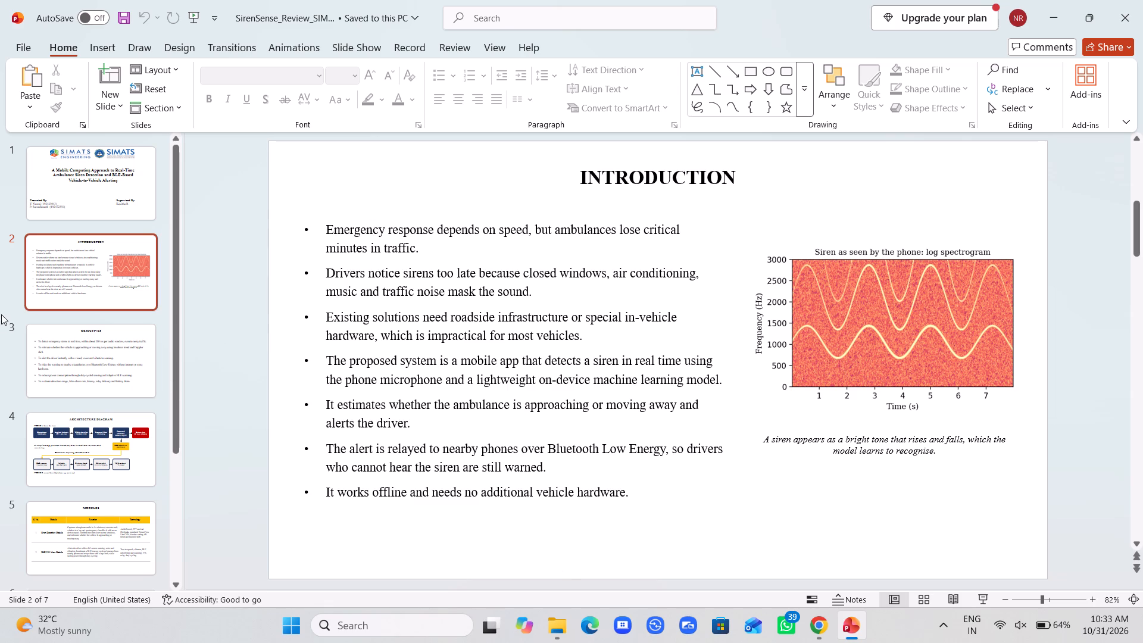
{"action": "left_click", "coordinate": [98, 373]}
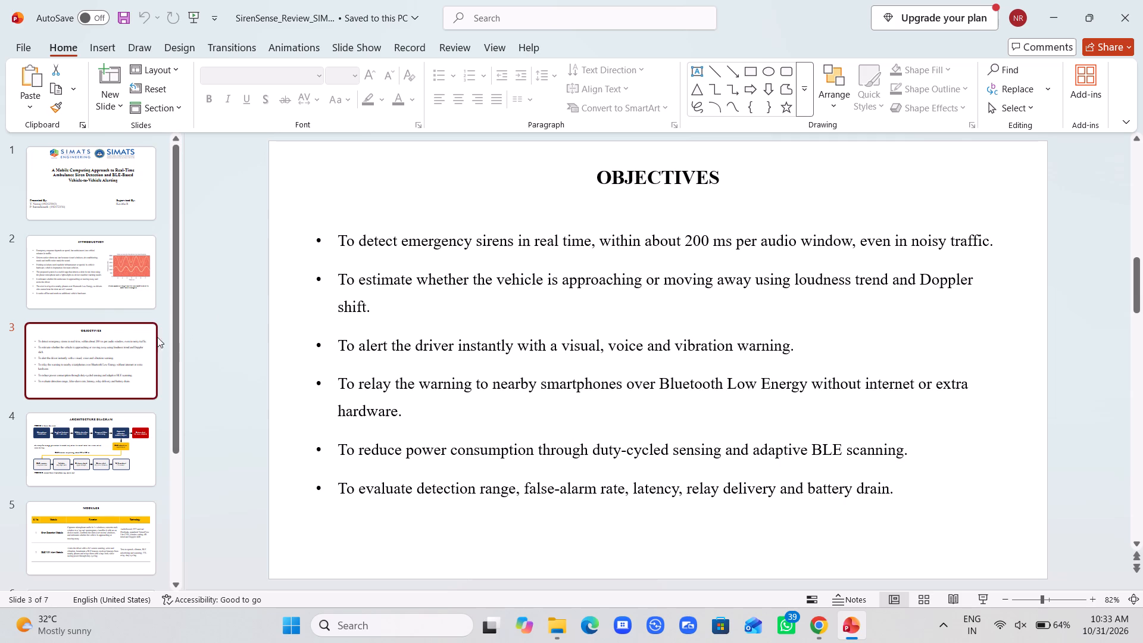
{"action": "left_click", "coordinate": [94, 457]}
{"action": "scroll", "coordinate": [94, 457], "scroll_direction": "down", "scroll_amount": 1}
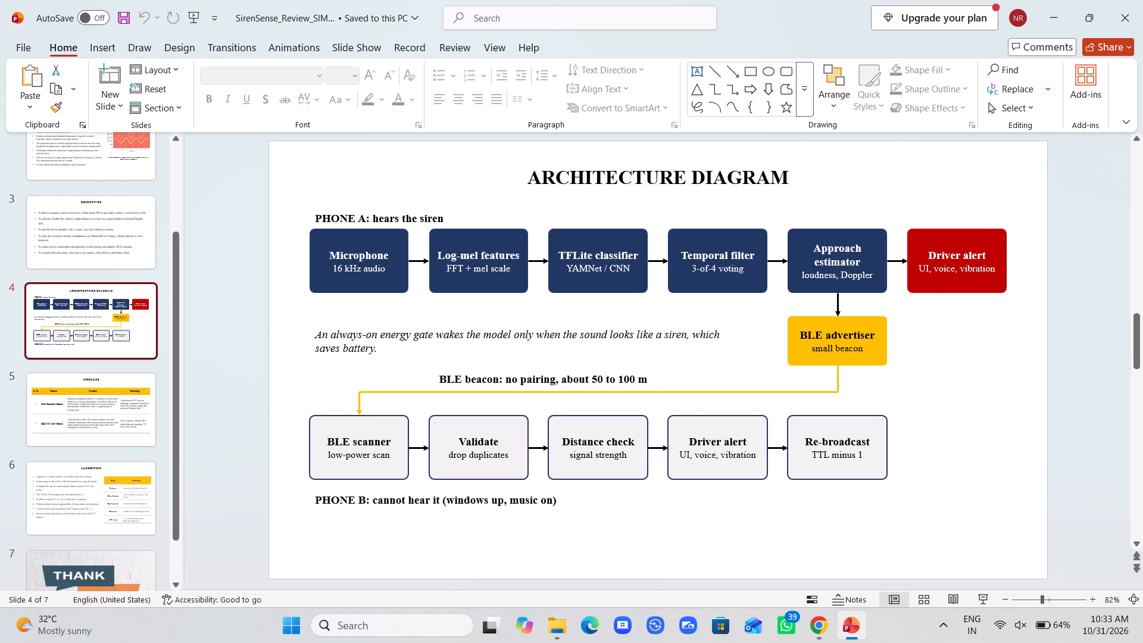
{"action": "left_click", "coordinate": [664, 205]}
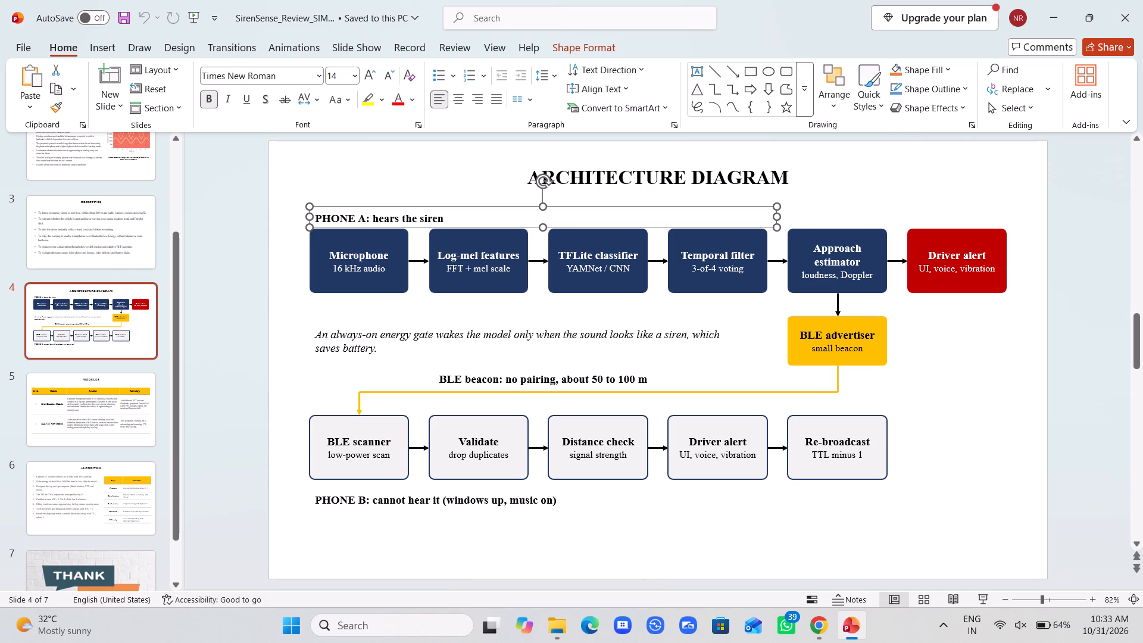
{"action": "left_click", "coordinate": [854, 170]}
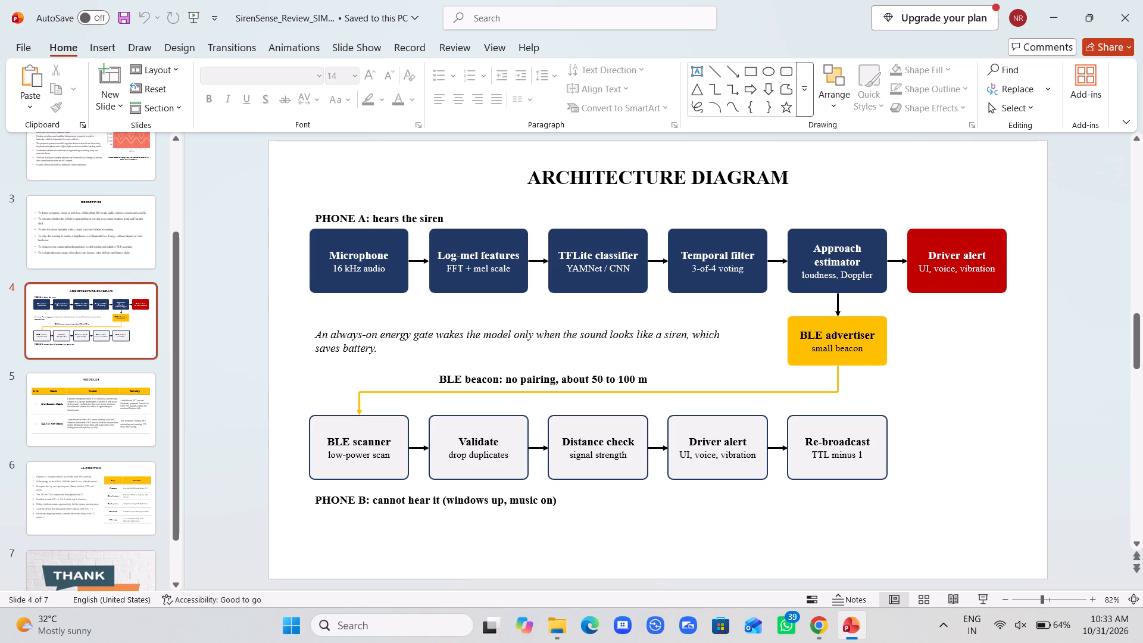
Capture a screenshot of the whole ARCHITECTURE DIAGRAM slide, covering both the Phone A and Phone B rows.
{"action": "left_click", "coordinate": [380, 557]}
{"action": "left_click", "coordinate": [507, 580]}
{"action": "key", "text": "Print"}
{"action": "left_click_drag", "start_coordinate": [288, 165], "coordinate": [986, 539]}
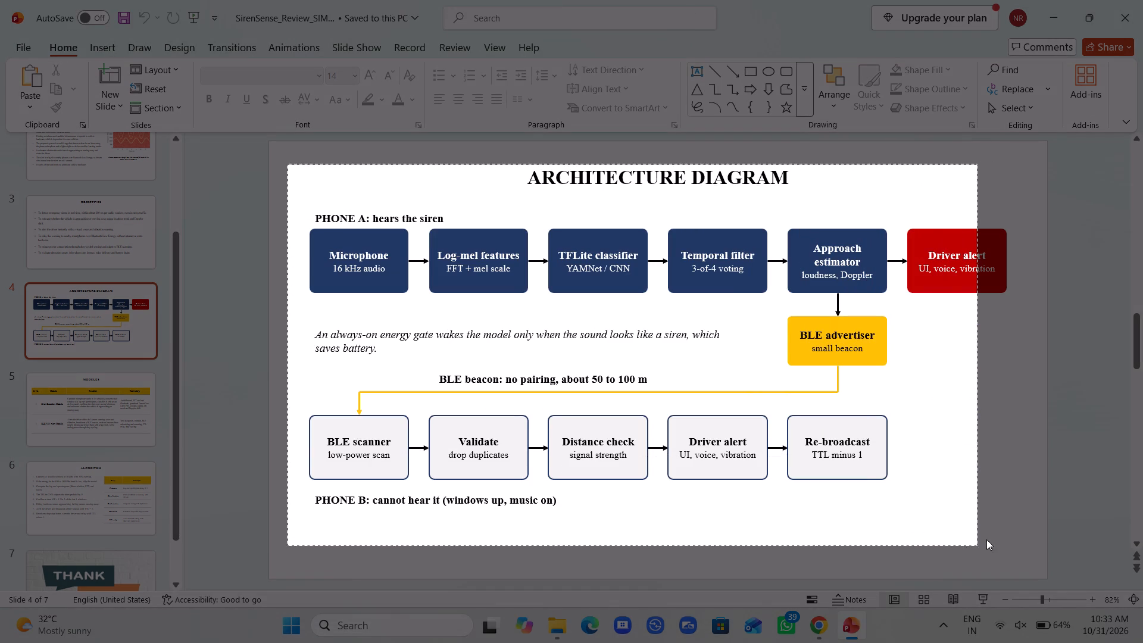
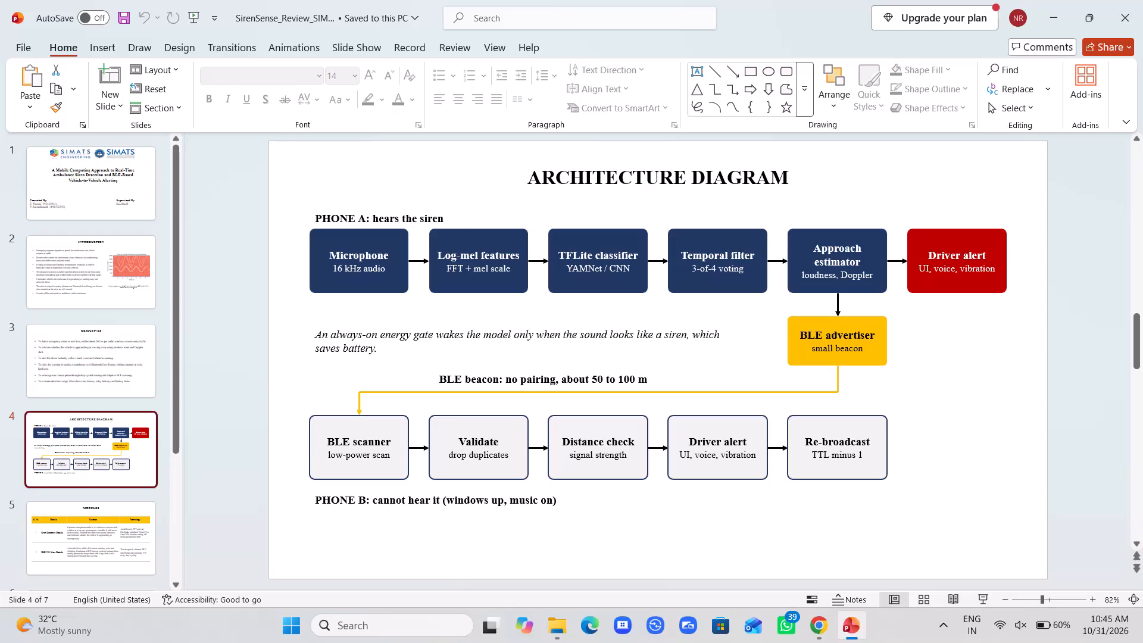
Start the slide show of the siren detection presentation from the beginning.
{"action": "left_click", "coordinate": [189, 11]}
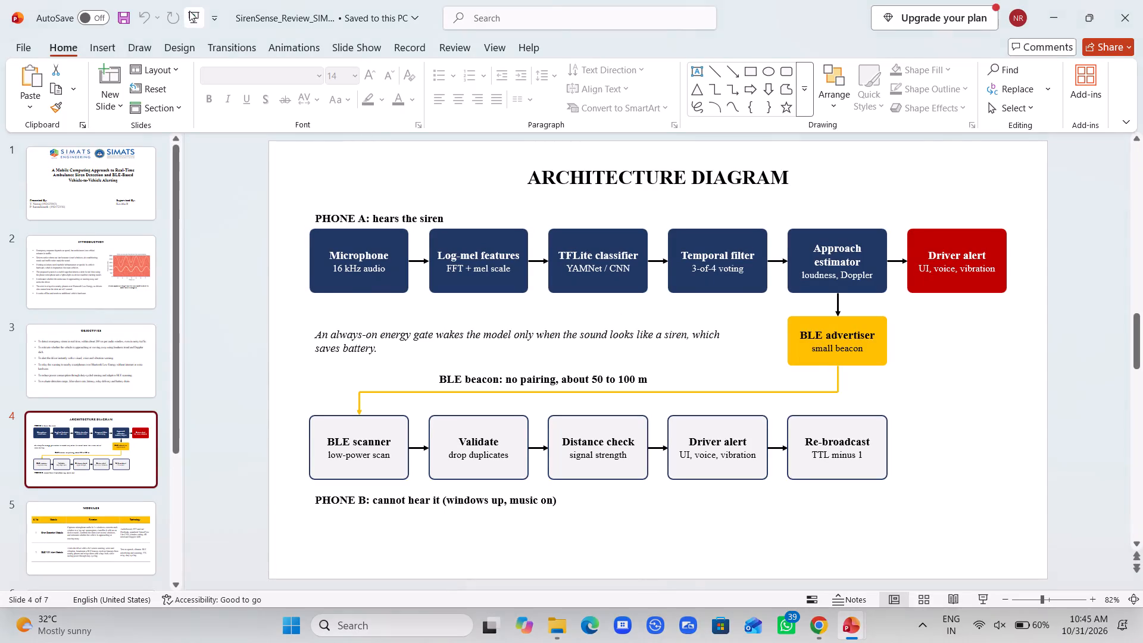
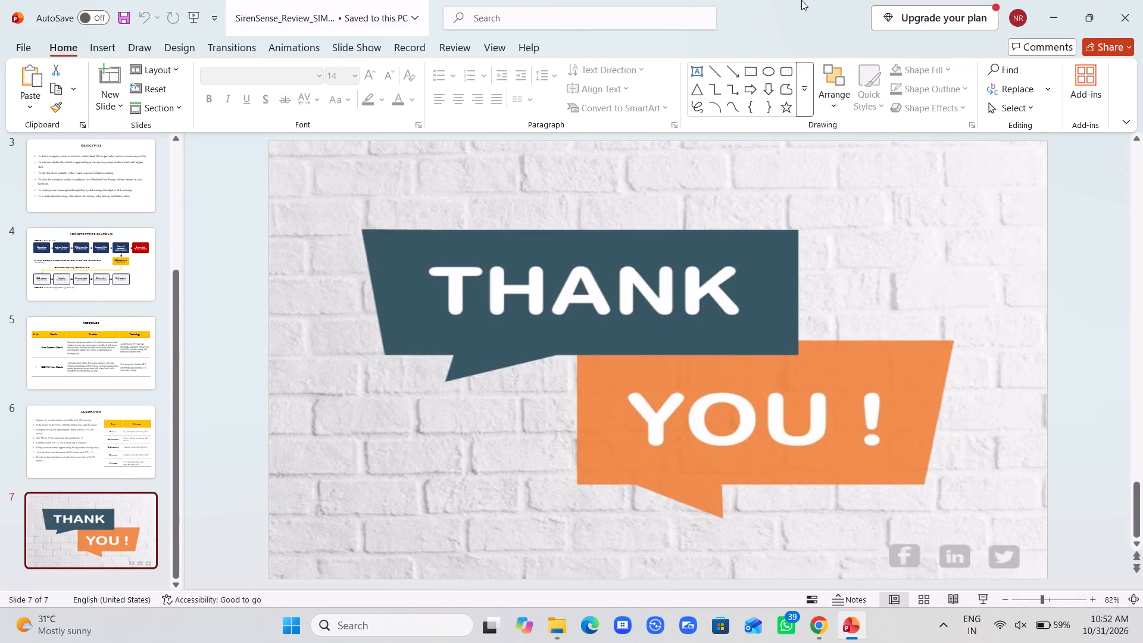
Close all open windows: the siren detection presentation, the Claude chat browser and the Downloads folder.
{"action": "left_click", "coordinate": [1142, 0]}
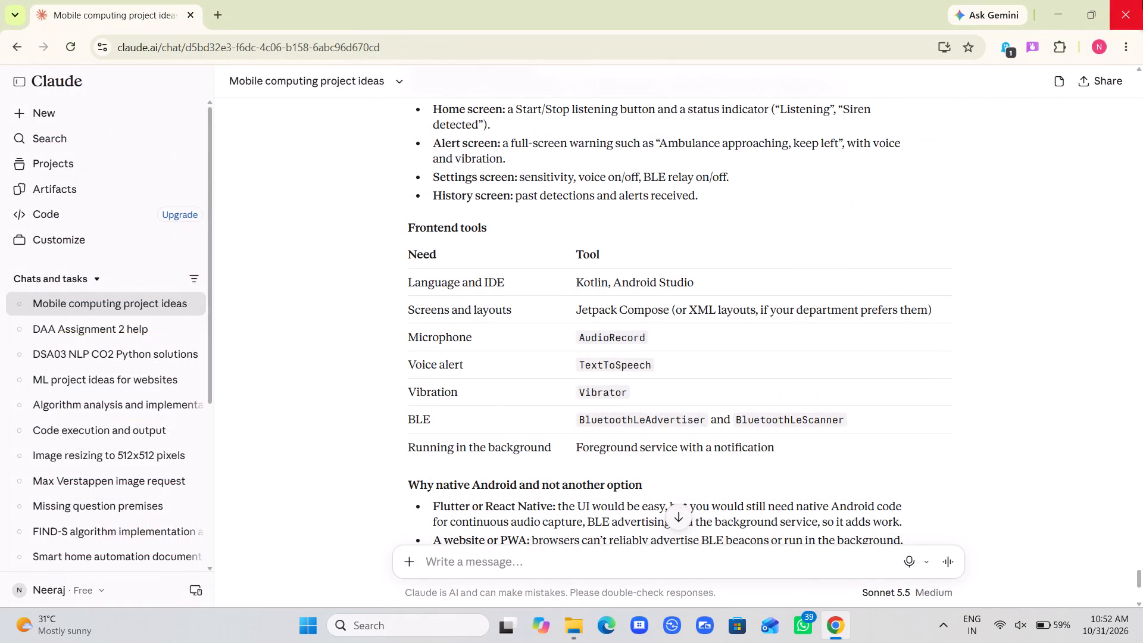
{"action": "left_click", "coordinate": [1142, 0]}
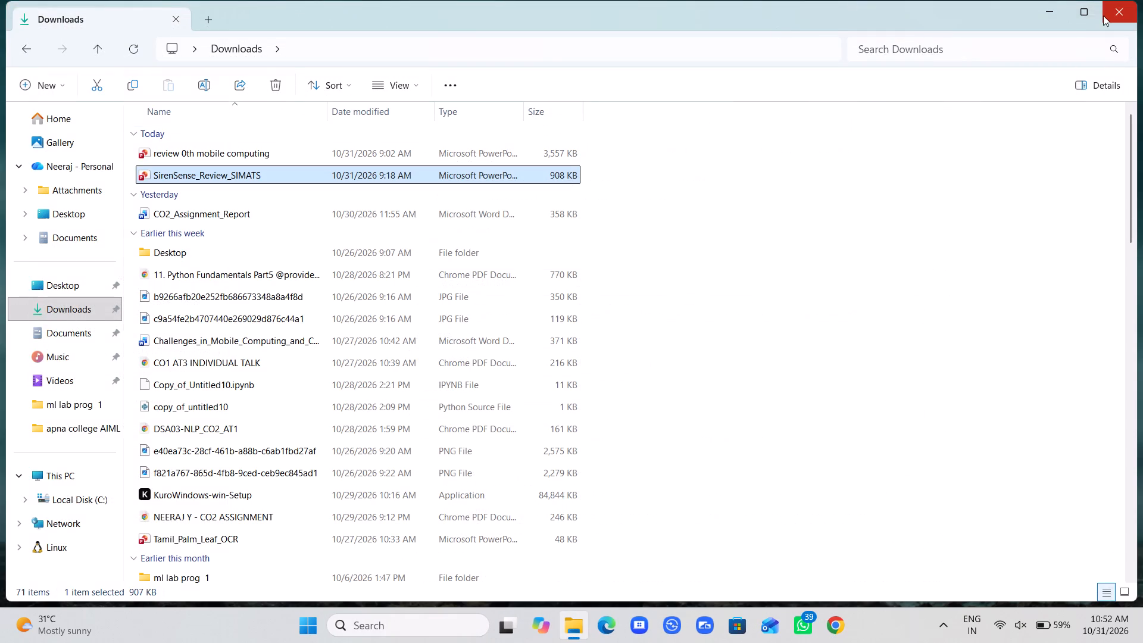
{"action": "triple_click", "coordinate": [1103, 15]}
{"action": "left_click_drag", "start_coordinate": [1103, 15], "coordinate": [507, 296]}
Refresh the desktop.
{"action": "right_click", "coordinate": [530, 71]}
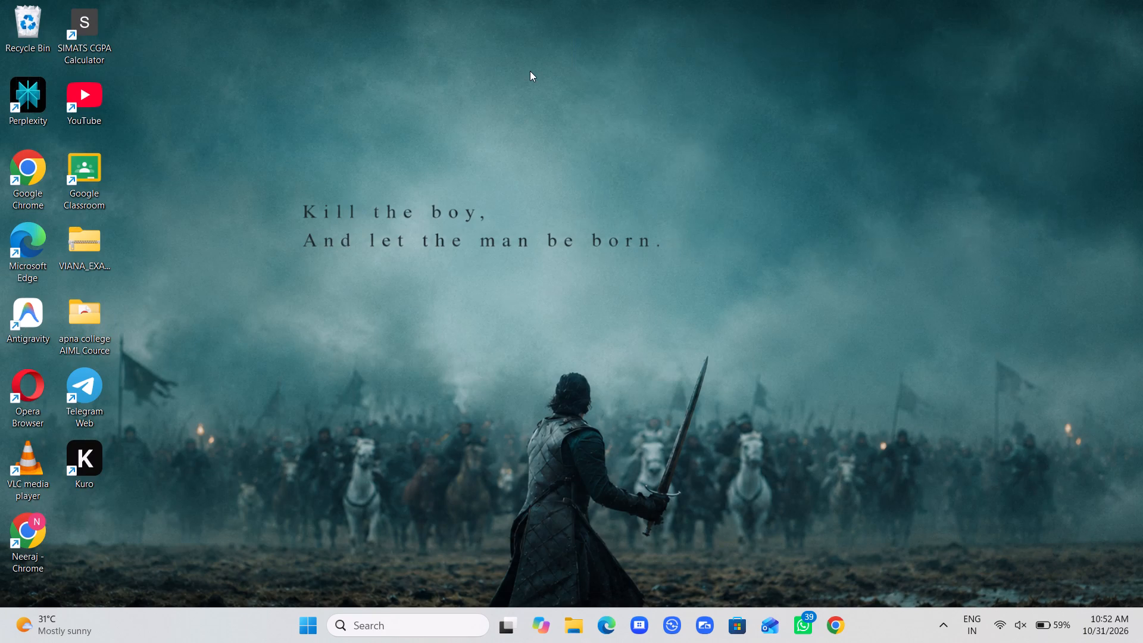
{"action": "left_click", "coordinate": [589, 136]}
{"action": "right_click", "coordinate": [547, 109]}
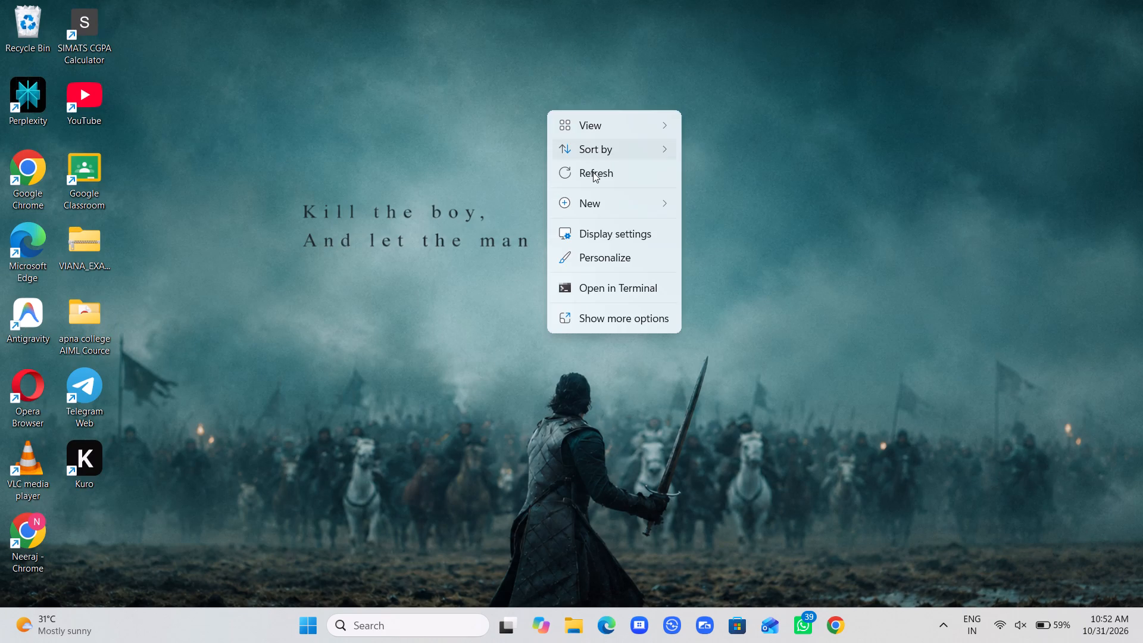
{"action": "left_click", "coordinate": [593, 172]}
Shut down the computer.
{"action": "left_click", "coordinate": [304, 608]}
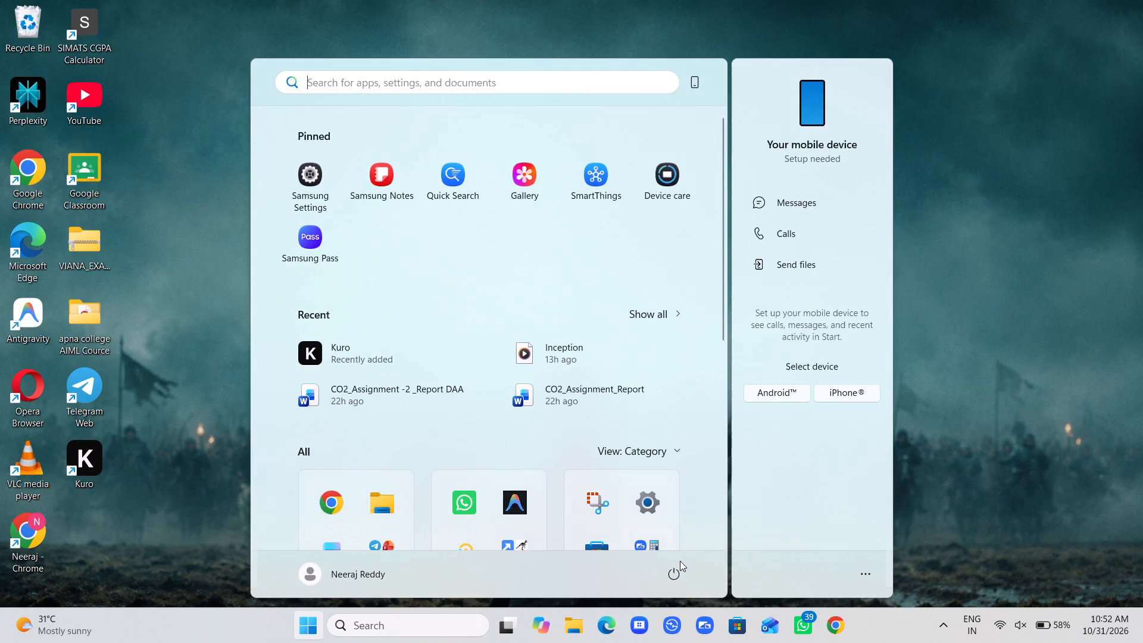
{"action": "left_click", "coordinate": [656, 572]}
{"action": "left_click", "coordinate": [673, 572]}
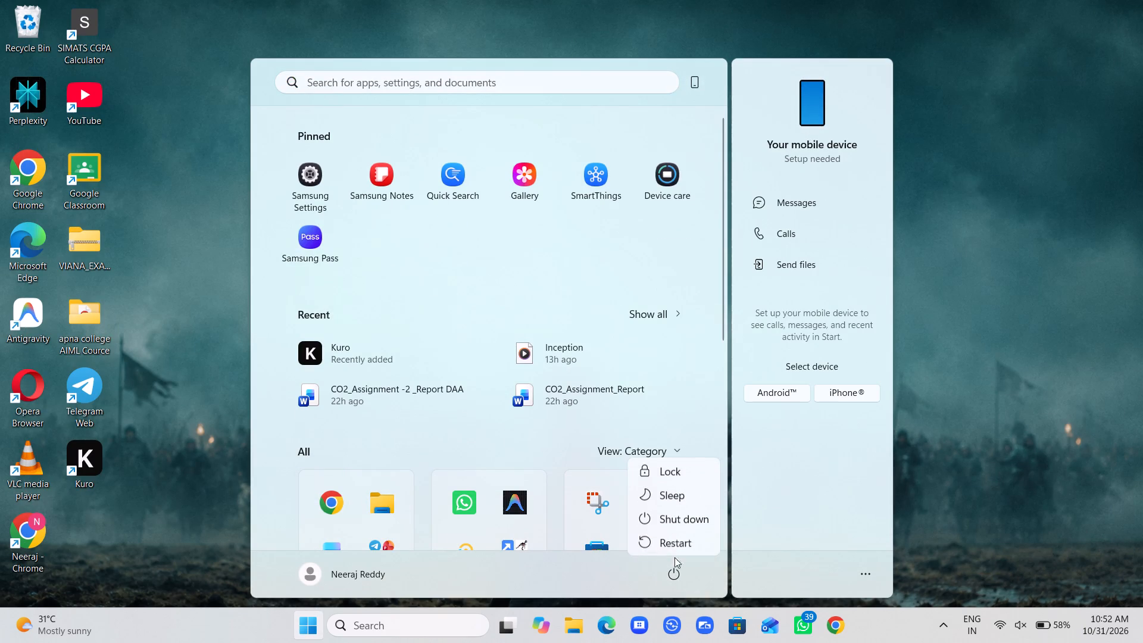
{"action": "left_click", "coordinate": [663, 525]}
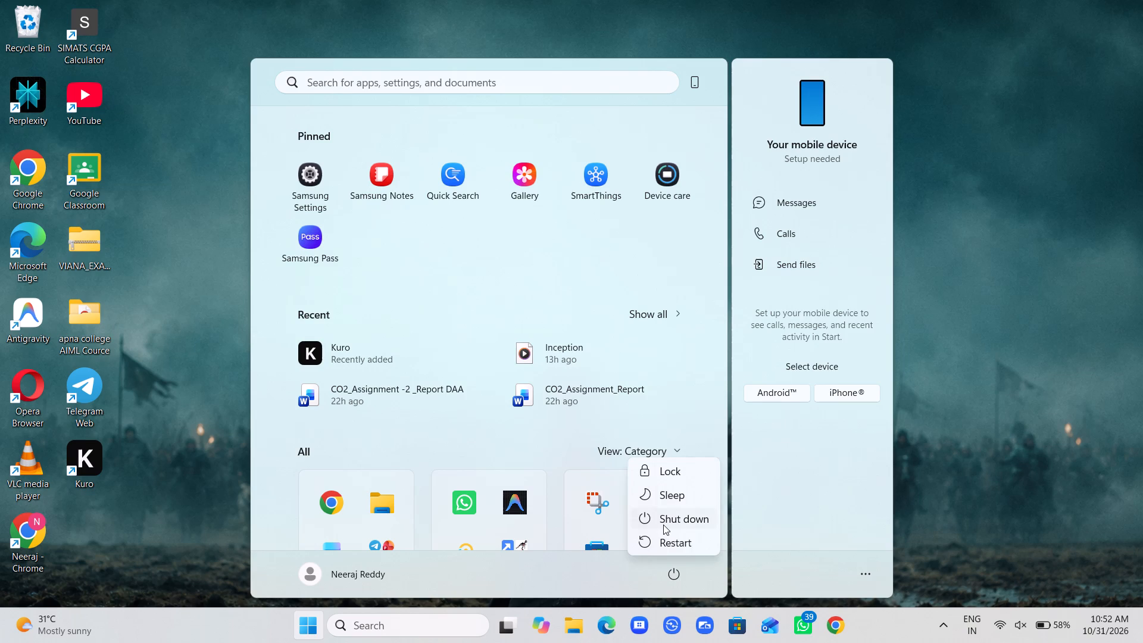